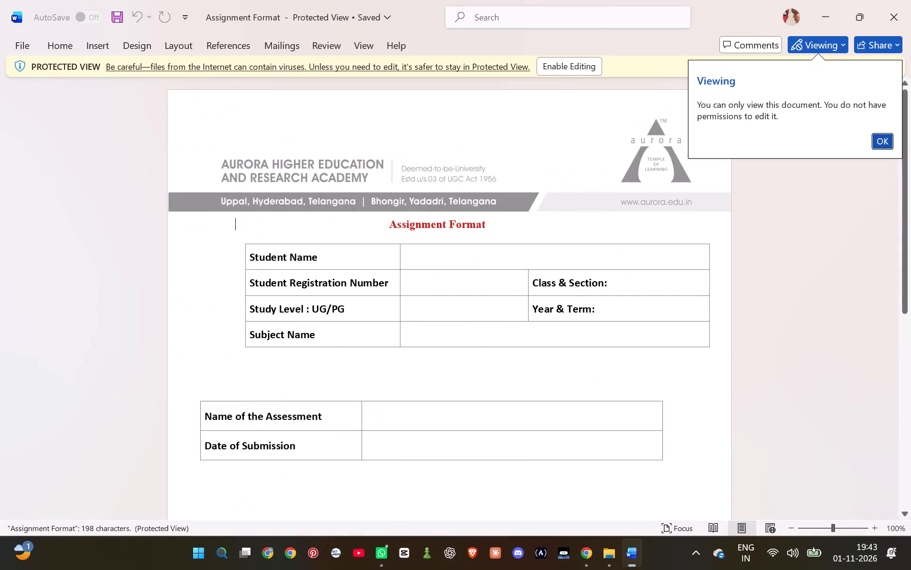
Dismiss the view-only notice and enable editing of the protected Assignment Format document.
click(879, 138)
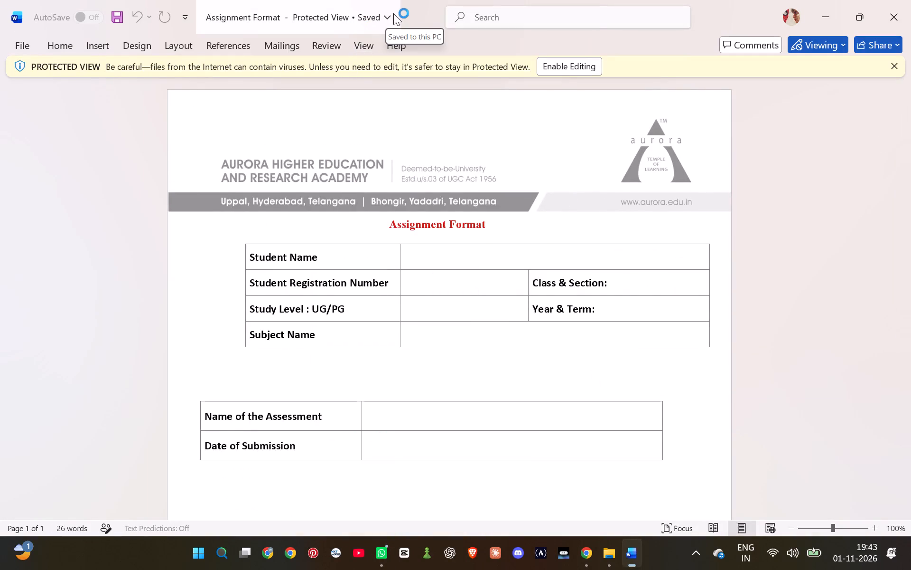
click(550, 63)
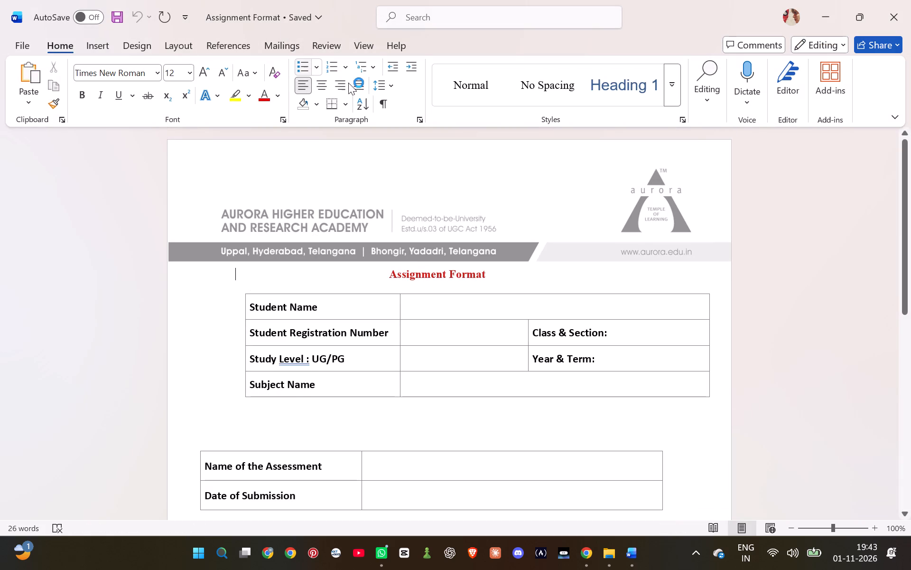
Fill in the student's name and registration number in the student details table.
click(438, 309)
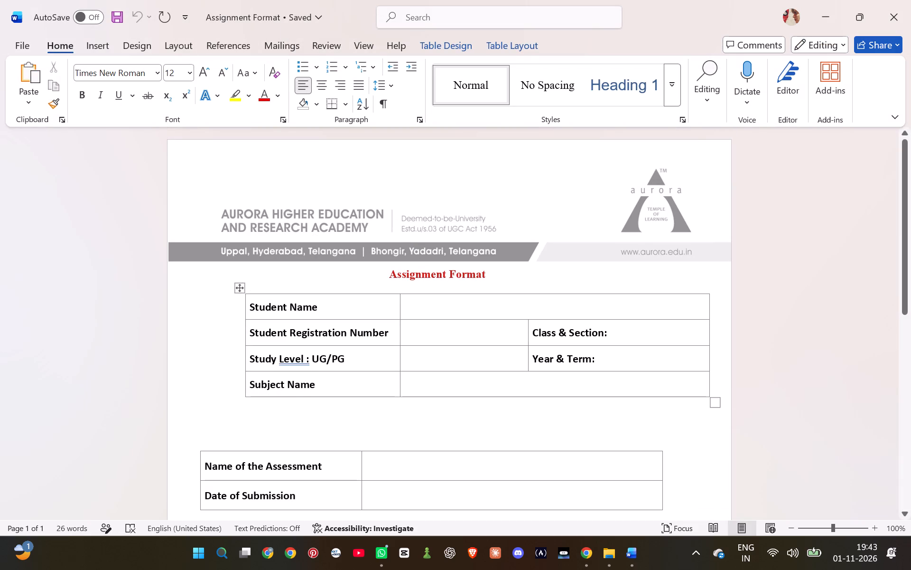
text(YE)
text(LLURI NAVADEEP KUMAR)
click(418, 338)
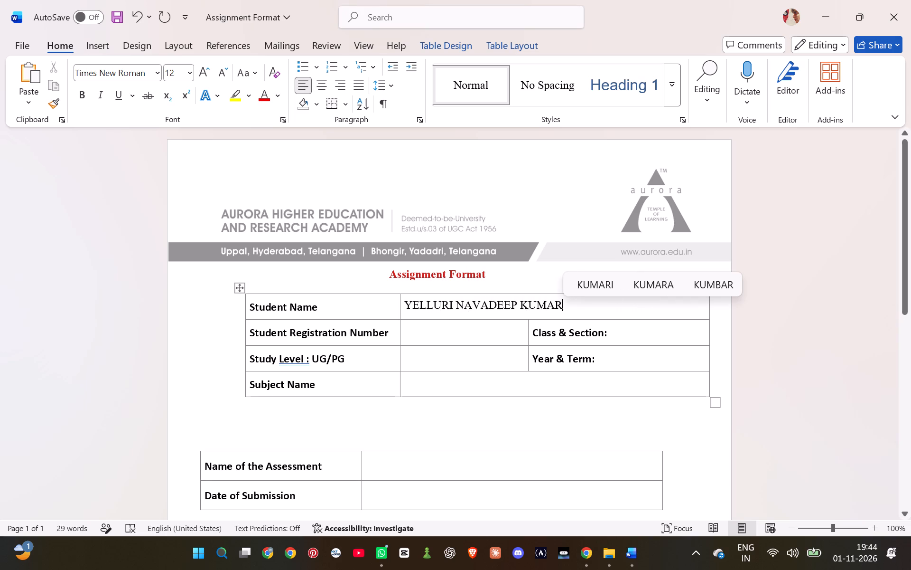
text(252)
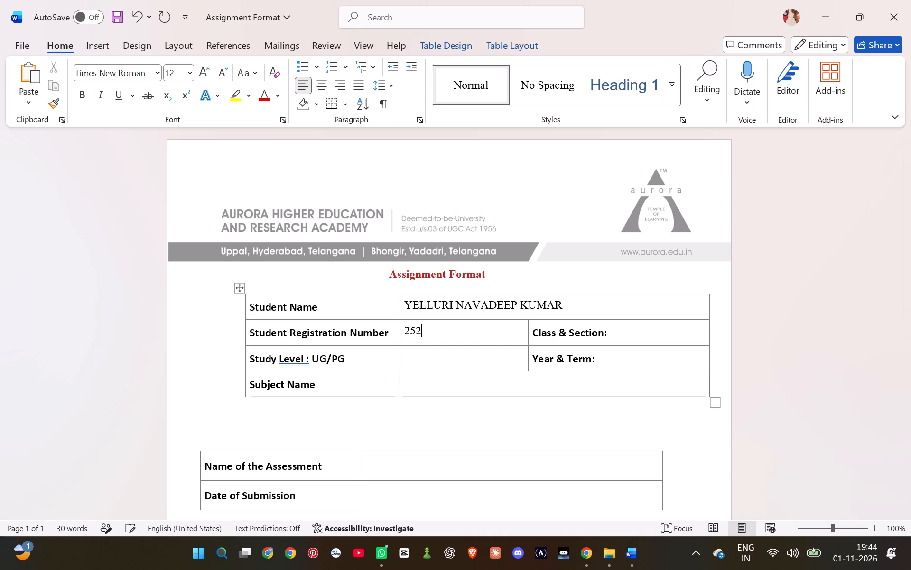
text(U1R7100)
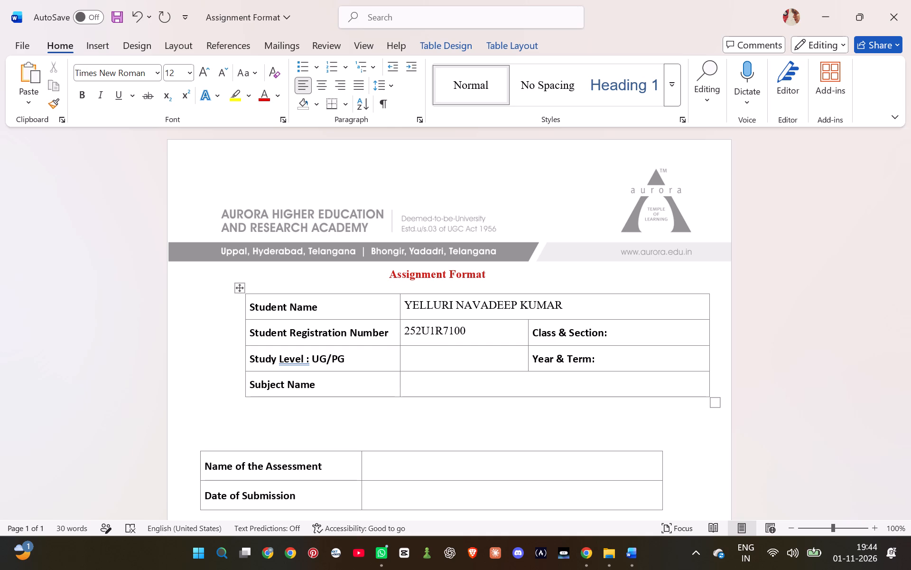
Enter CSE-FSD-309 after the Class & Section label in the student details table.
click(623, 333)
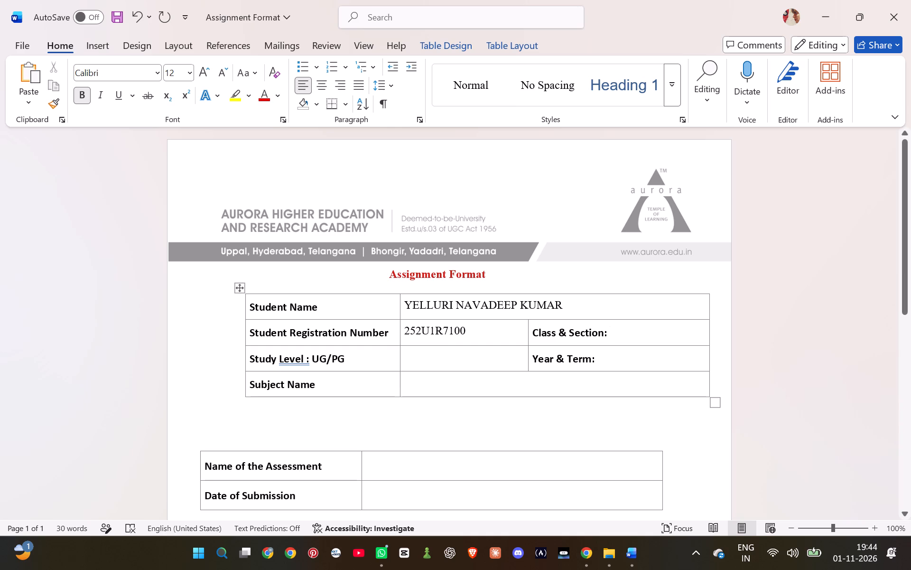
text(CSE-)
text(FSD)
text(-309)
Enter UG as the study level in the student details table.
click(464, 357)
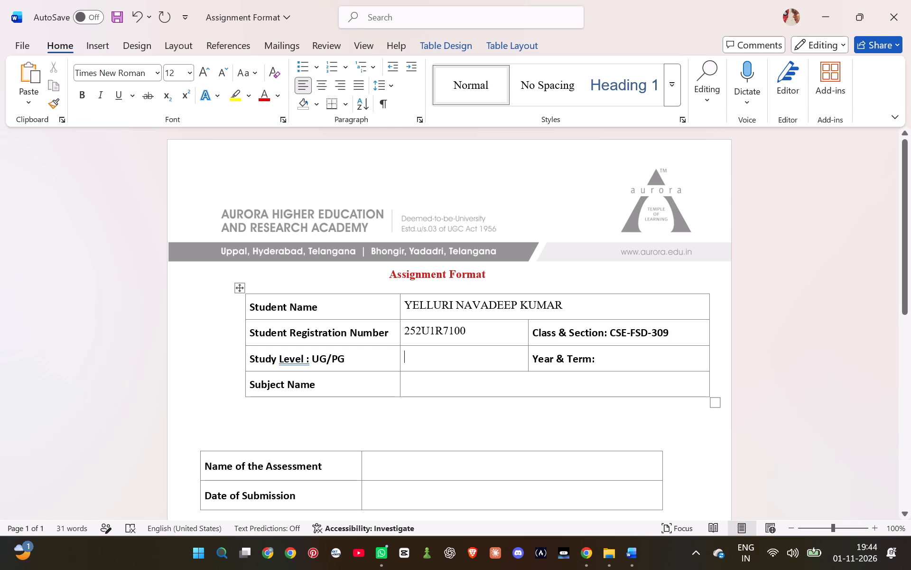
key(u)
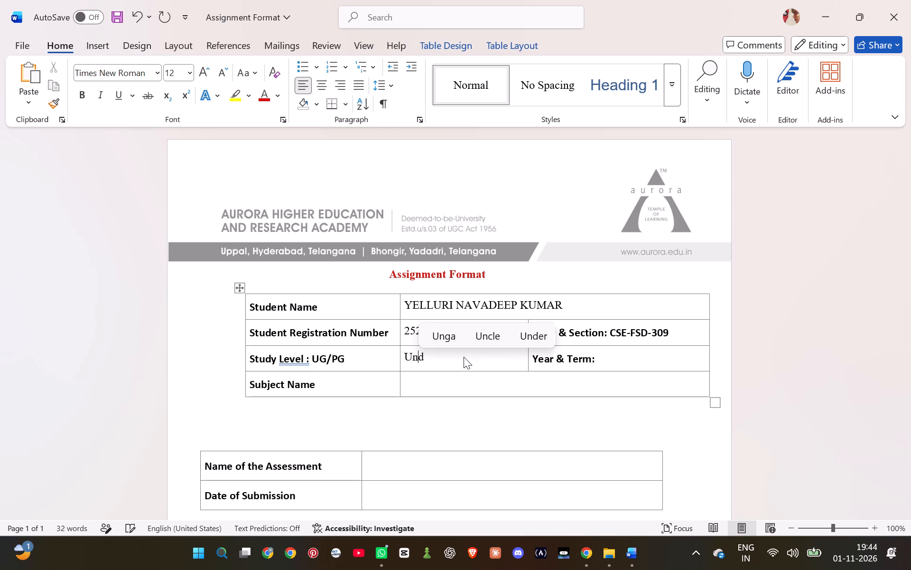
key(BackSpace)
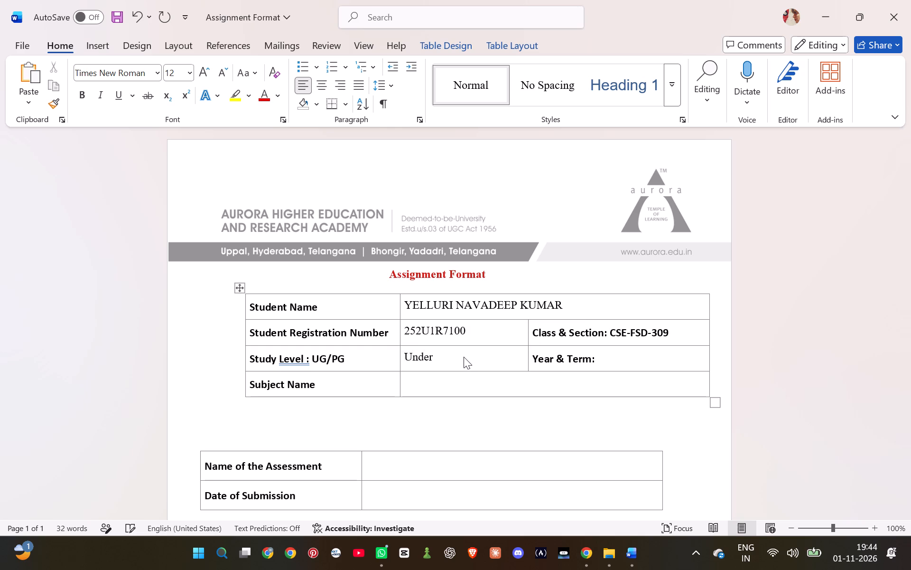
key(BackSpace)
key(BackSpace)
key(BackSpace)
key(BackSpace)
key(BackSpace)
key(BackSpace)
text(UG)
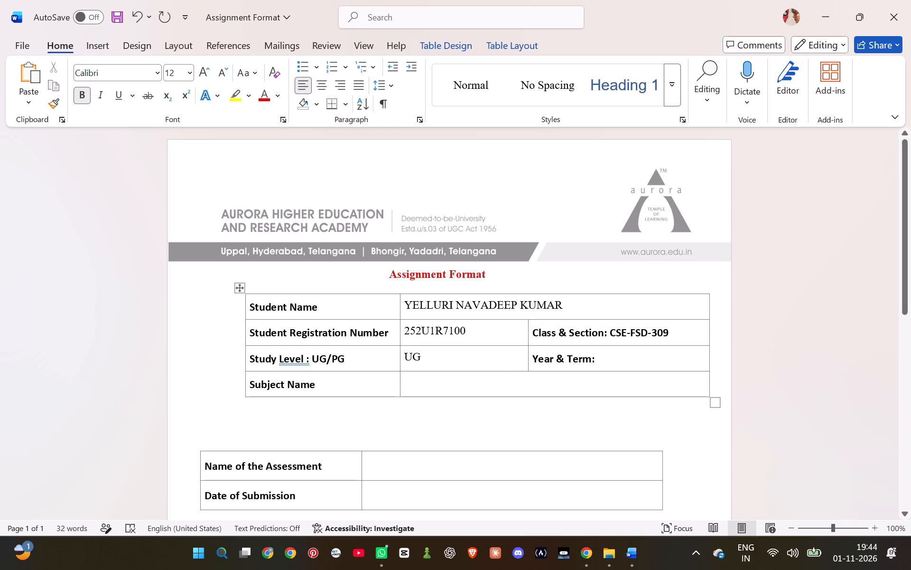
Enter the Roman numeral II after the Year & Term label, followed by a space.
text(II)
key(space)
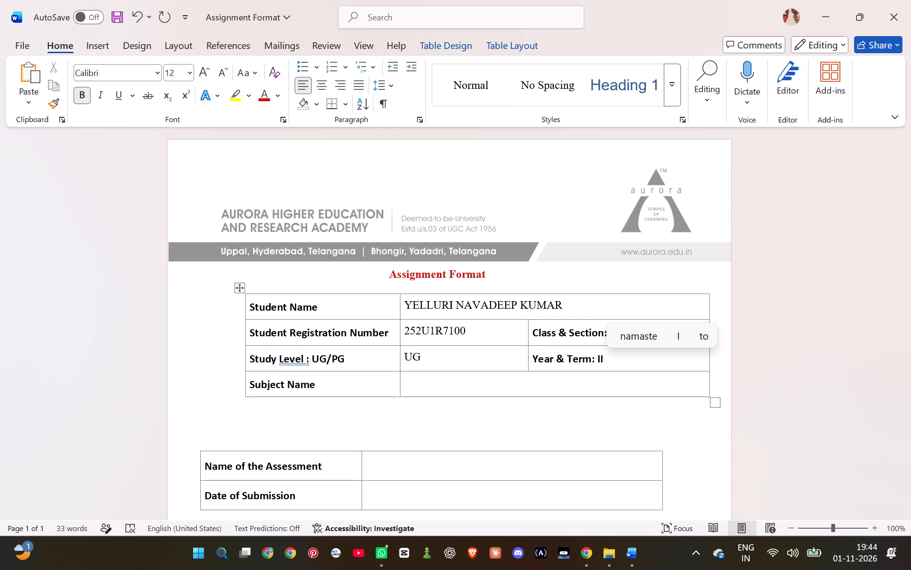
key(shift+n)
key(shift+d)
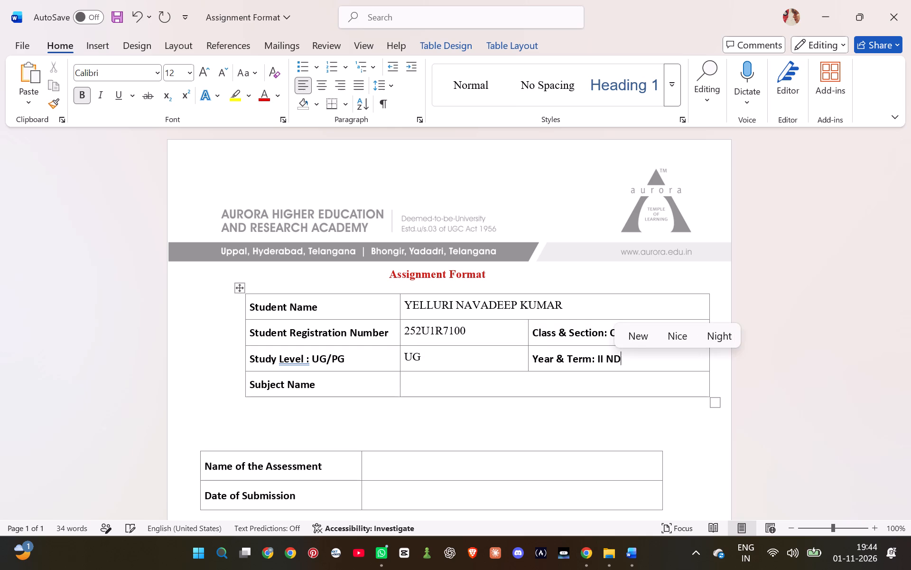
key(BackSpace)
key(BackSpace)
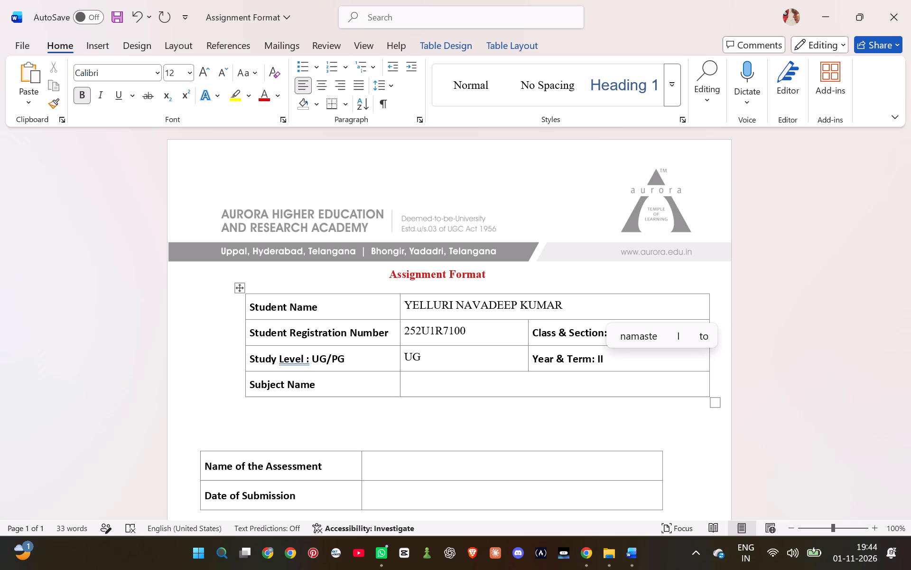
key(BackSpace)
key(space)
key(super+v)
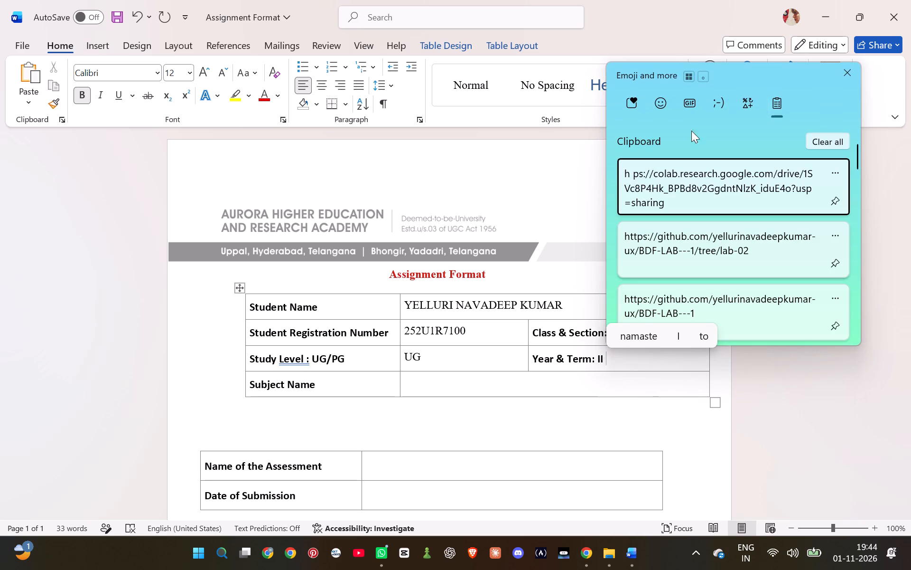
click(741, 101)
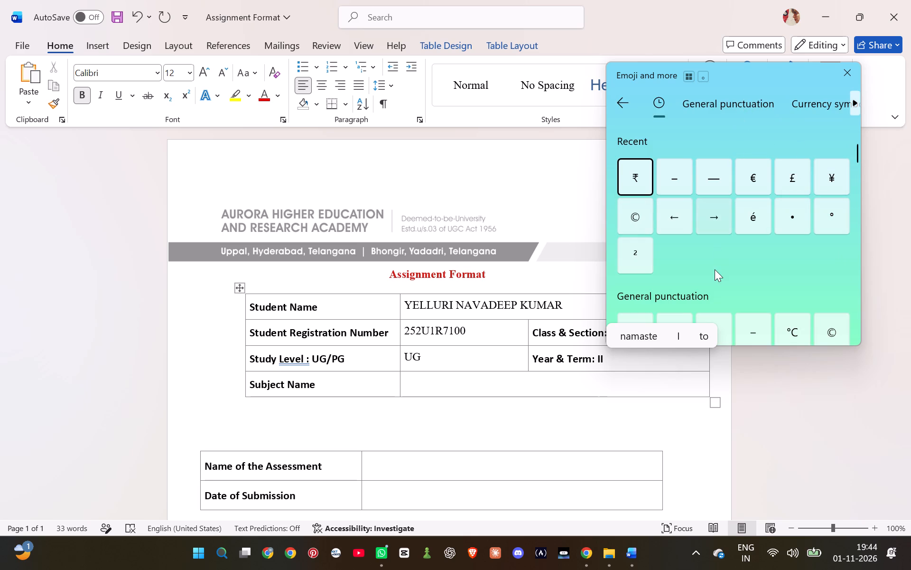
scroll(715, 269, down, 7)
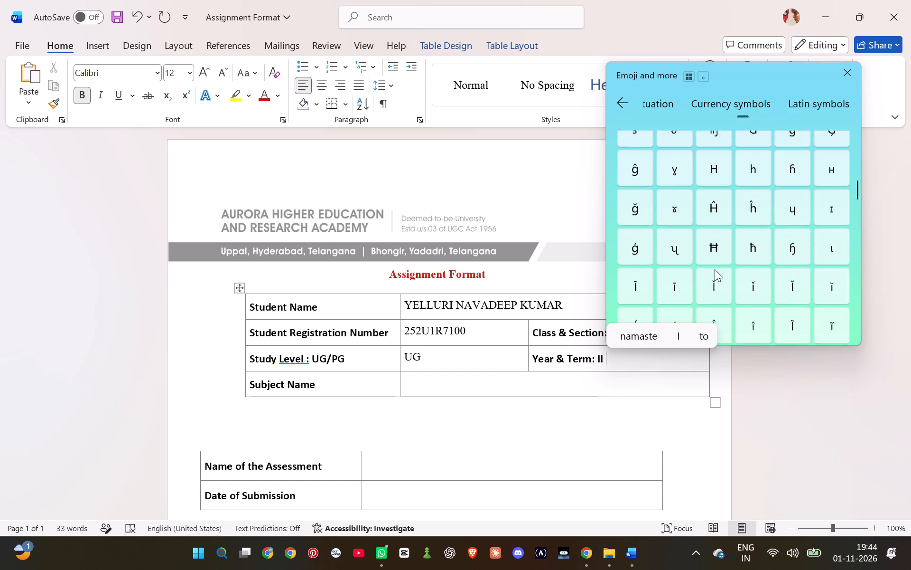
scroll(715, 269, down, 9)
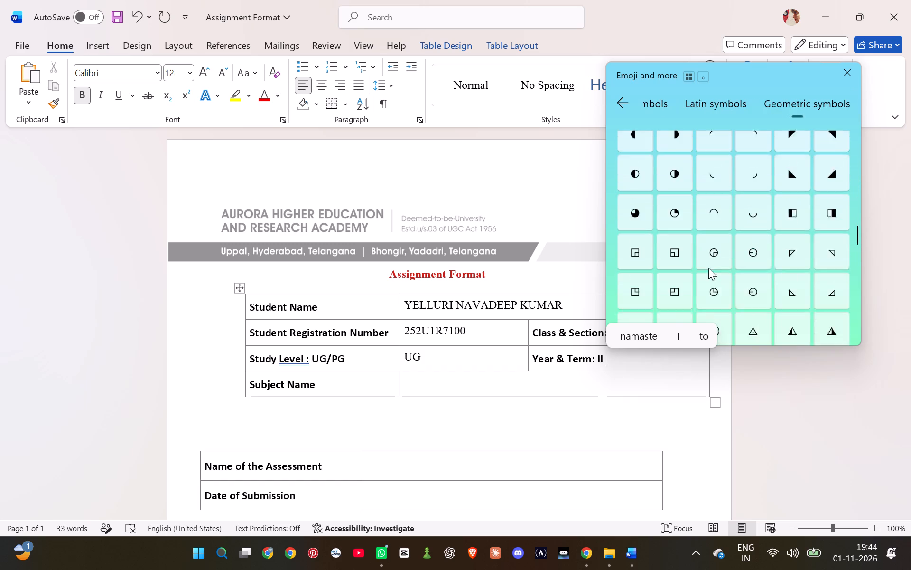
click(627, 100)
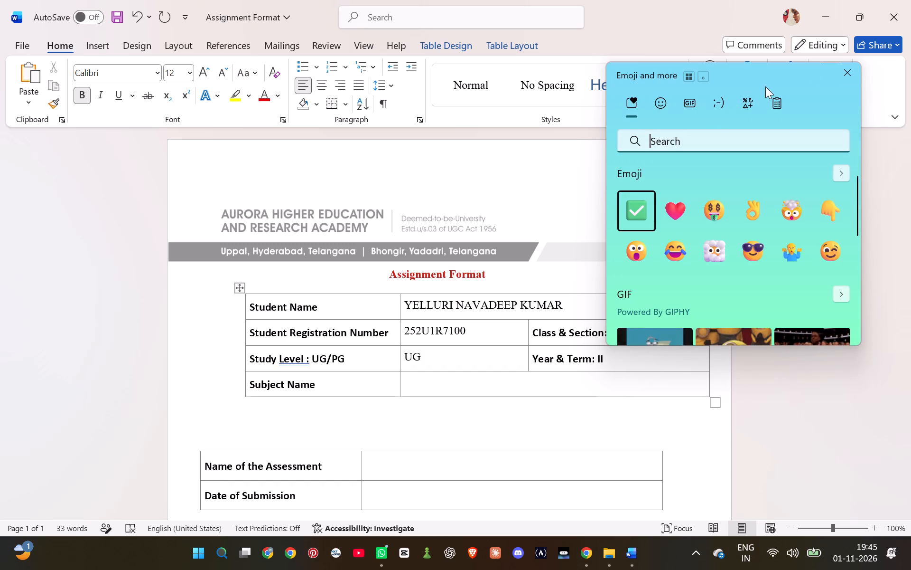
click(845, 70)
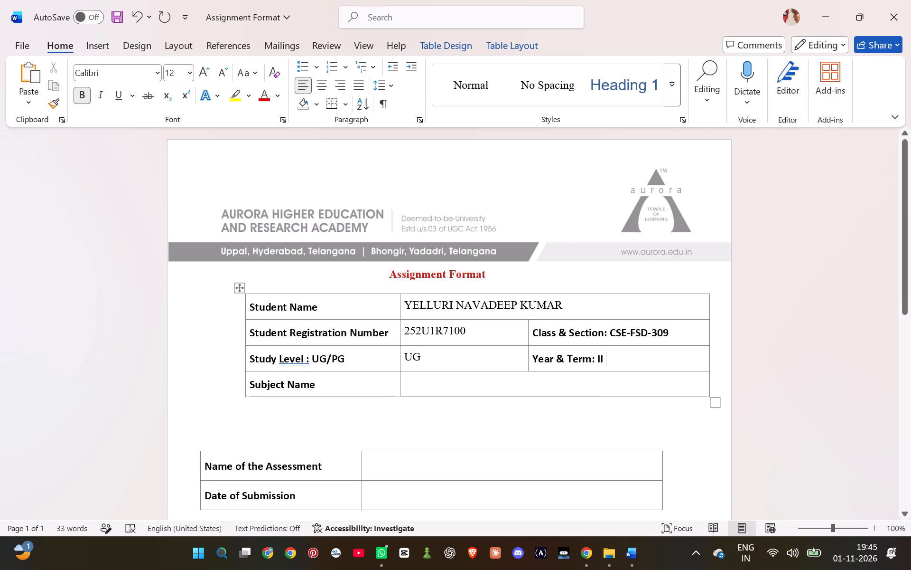
Complete the Year & Term entry by adding YEAR II Term after the Roman numeral.
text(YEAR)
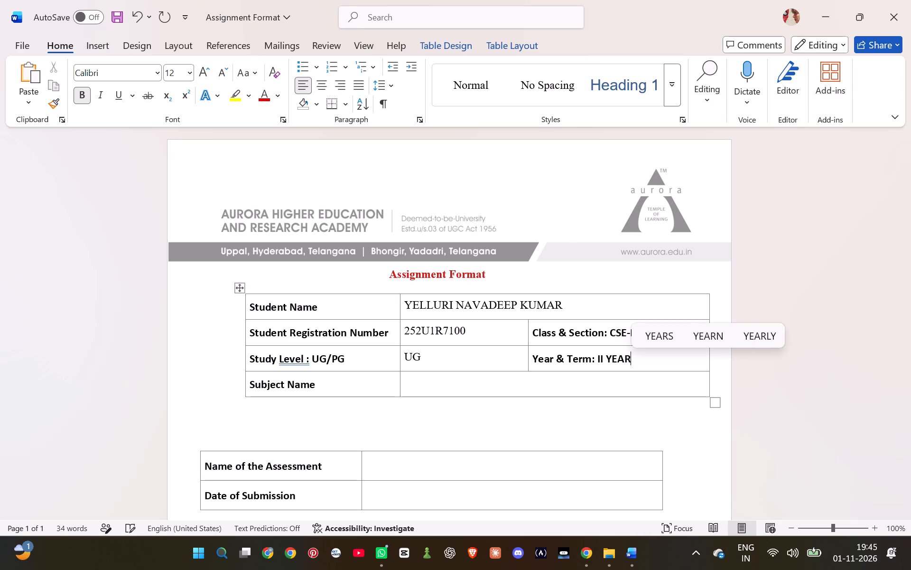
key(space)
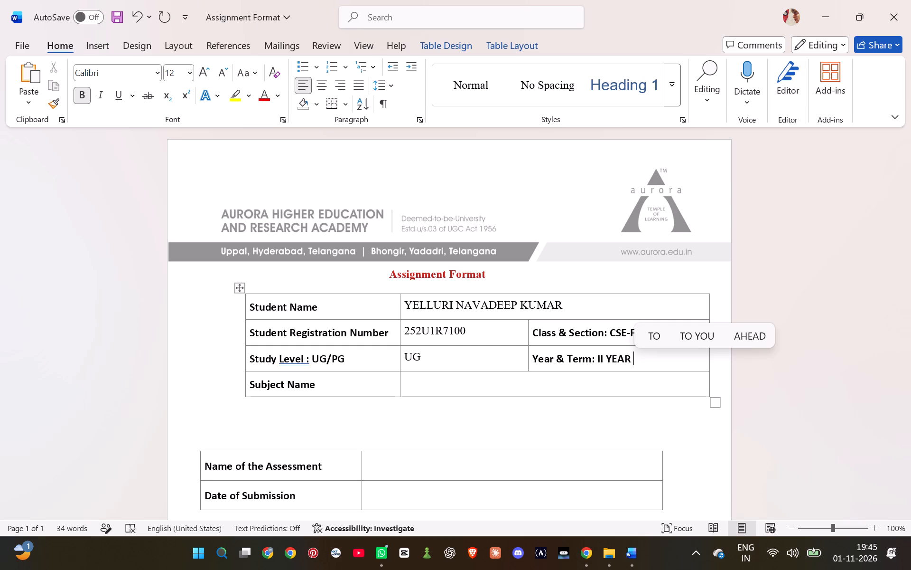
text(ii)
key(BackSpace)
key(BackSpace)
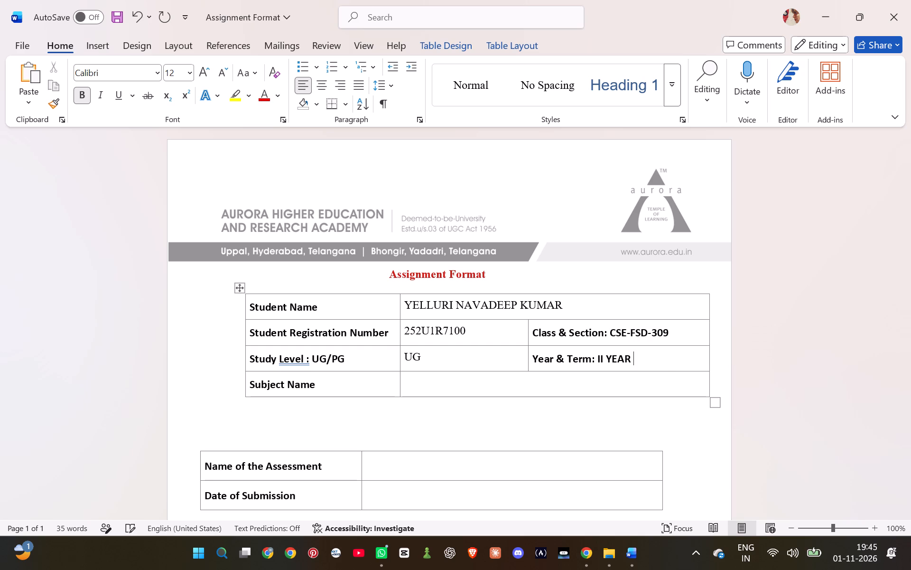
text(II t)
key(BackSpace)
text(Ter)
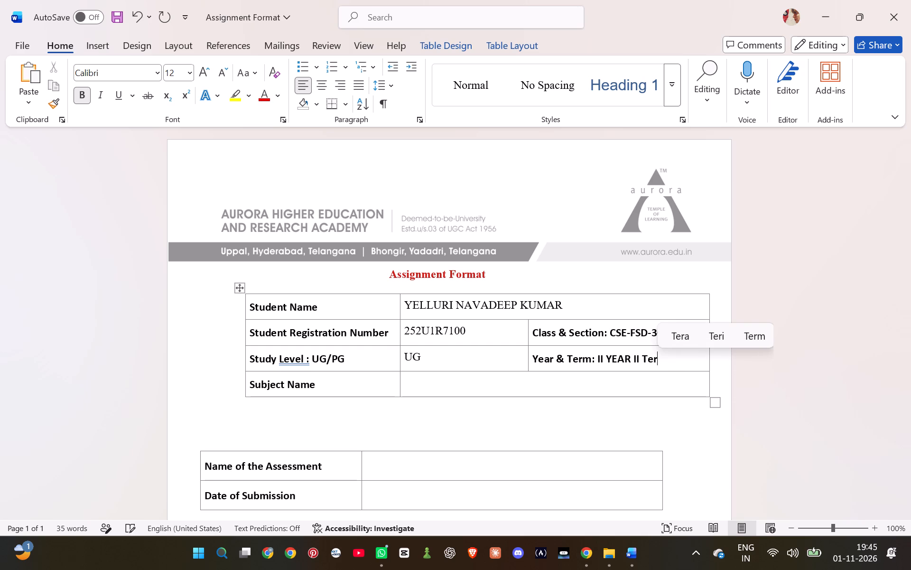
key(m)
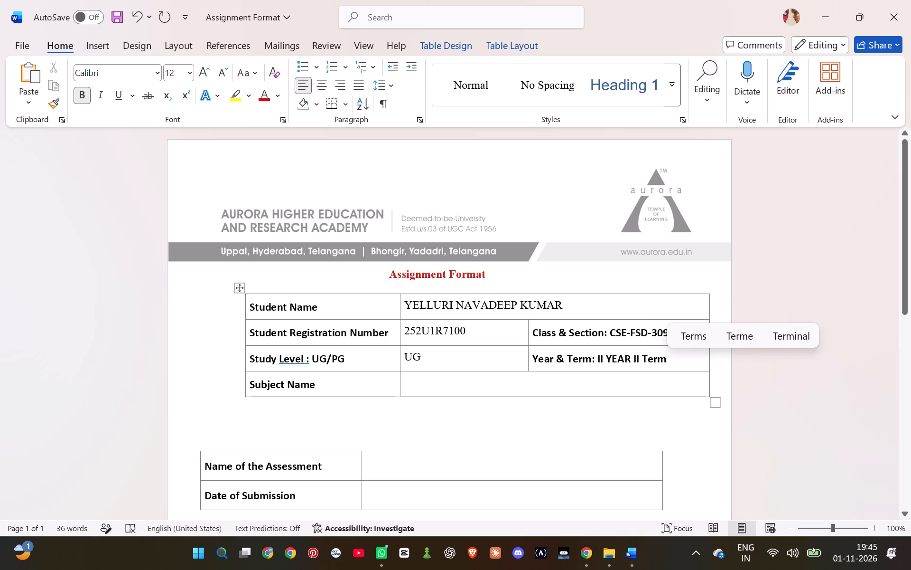
Enter LAB REPORT – 1 as the Name of the Assessment in the assessment table.
click(455, 390)
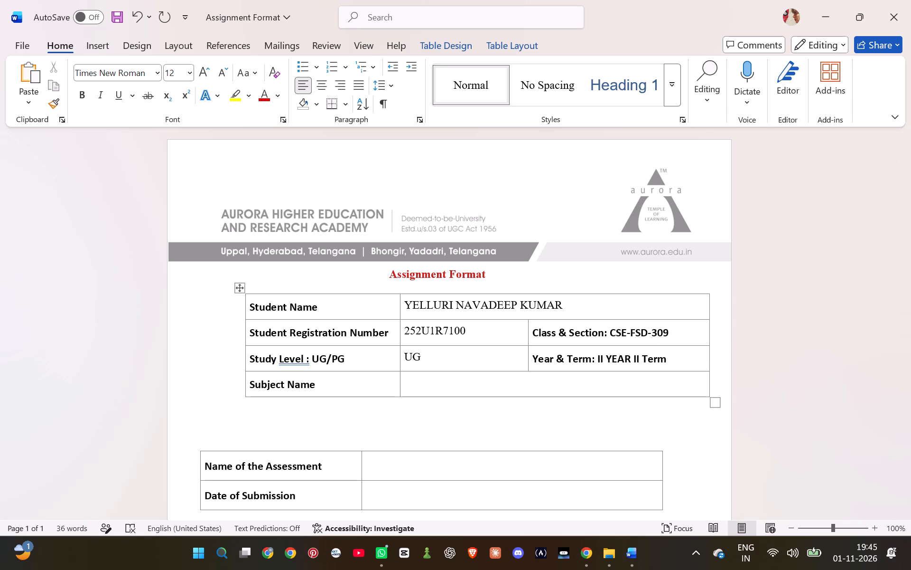
click(384, 472)
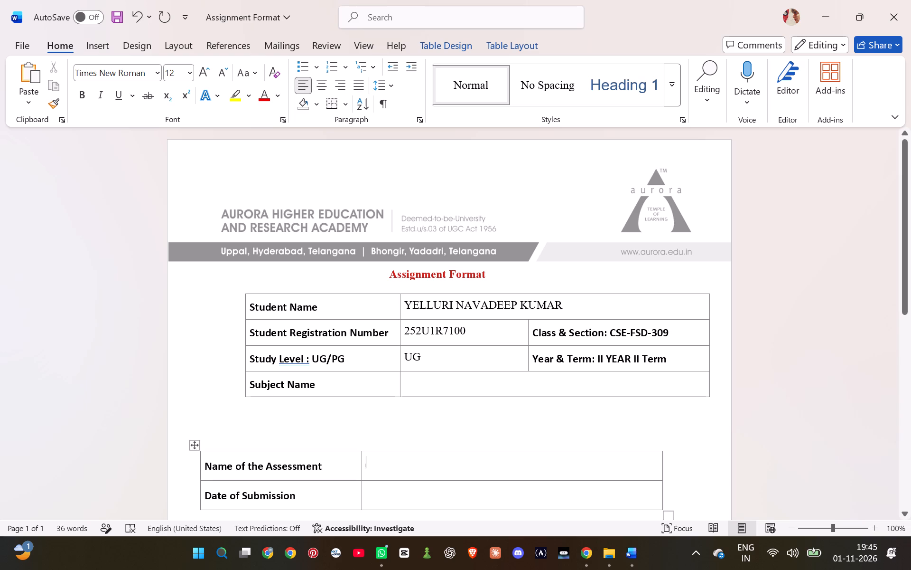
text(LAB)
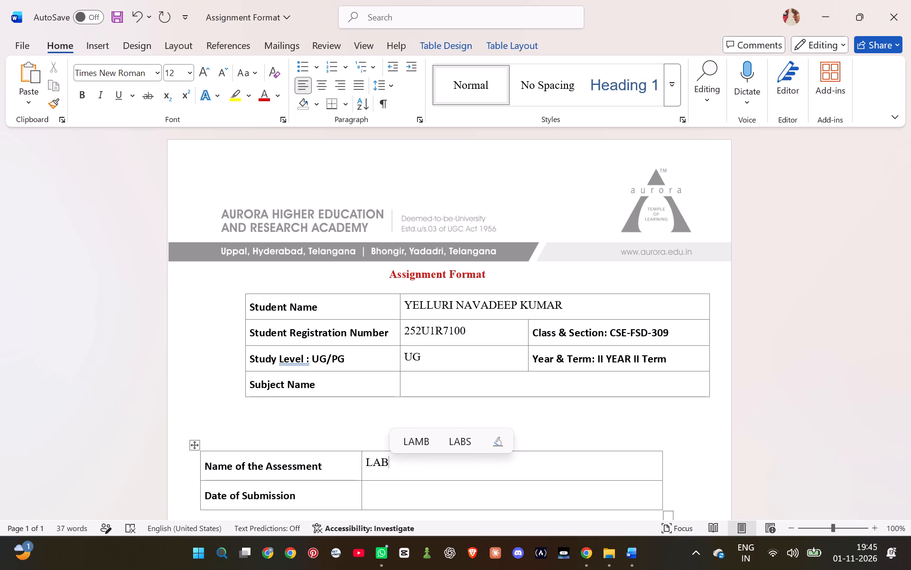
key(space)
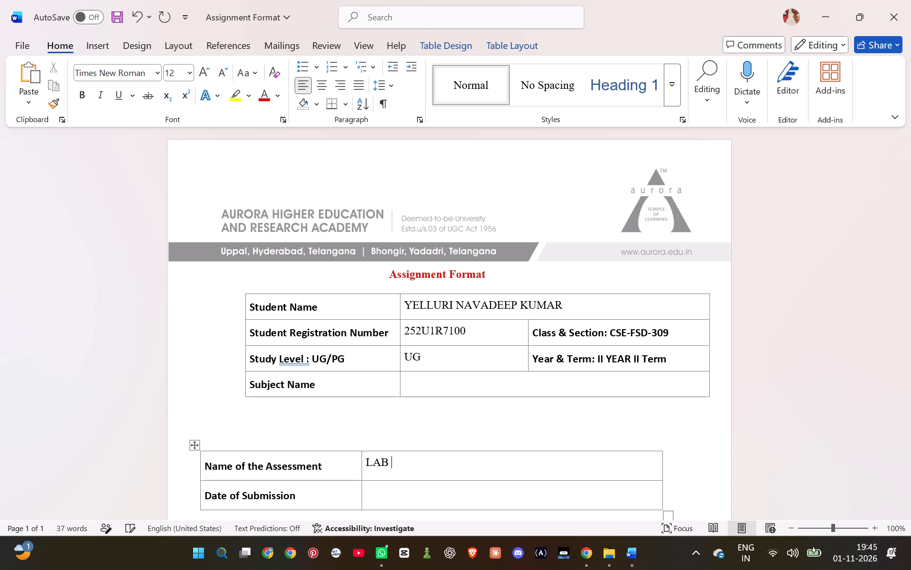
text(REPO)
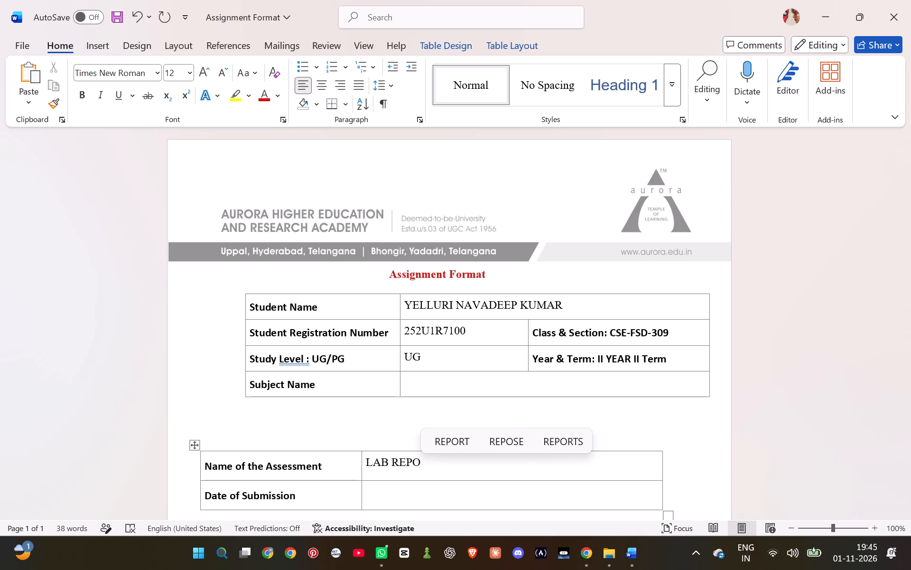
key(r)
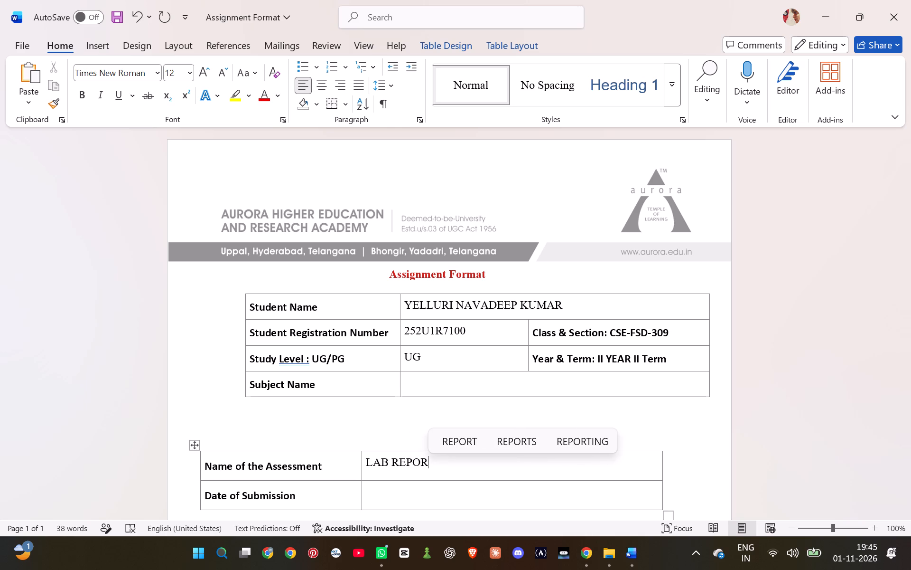
click(479, 444)
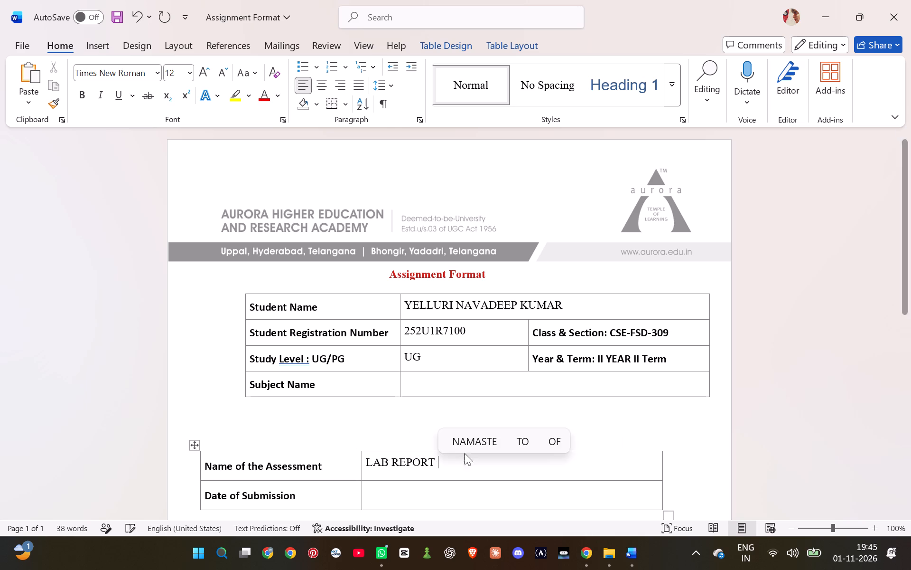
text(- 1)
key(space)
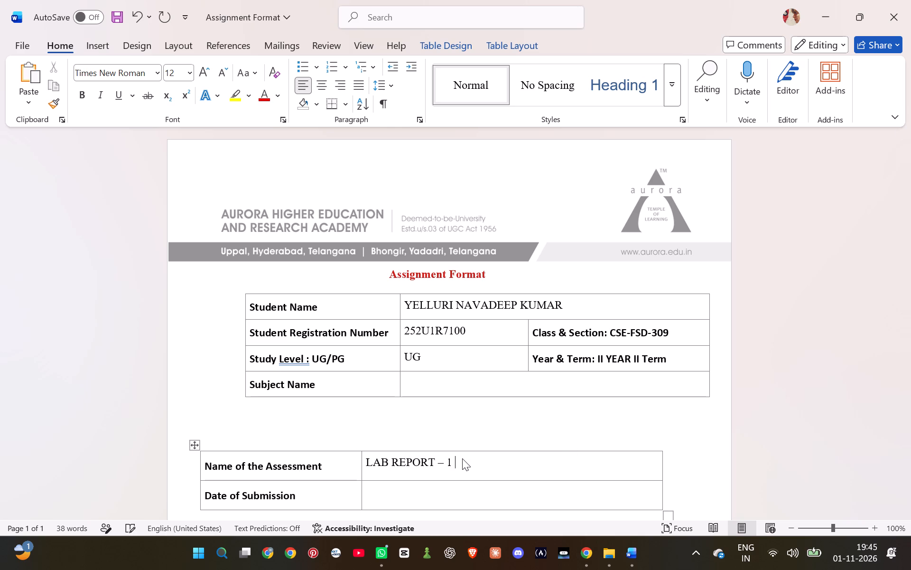
Enter 01 – 11 – 2026 as the Date of Submission in the assessment table.
click(413, 501)
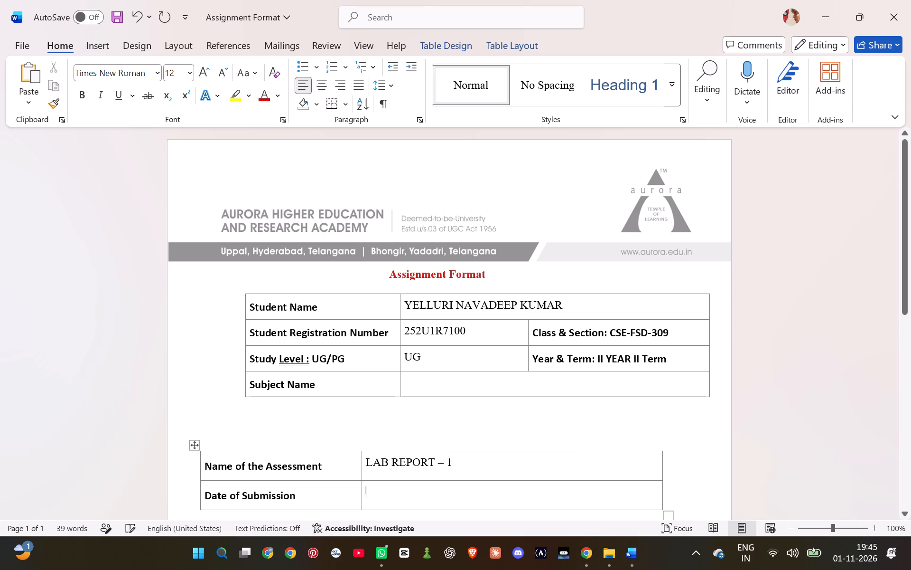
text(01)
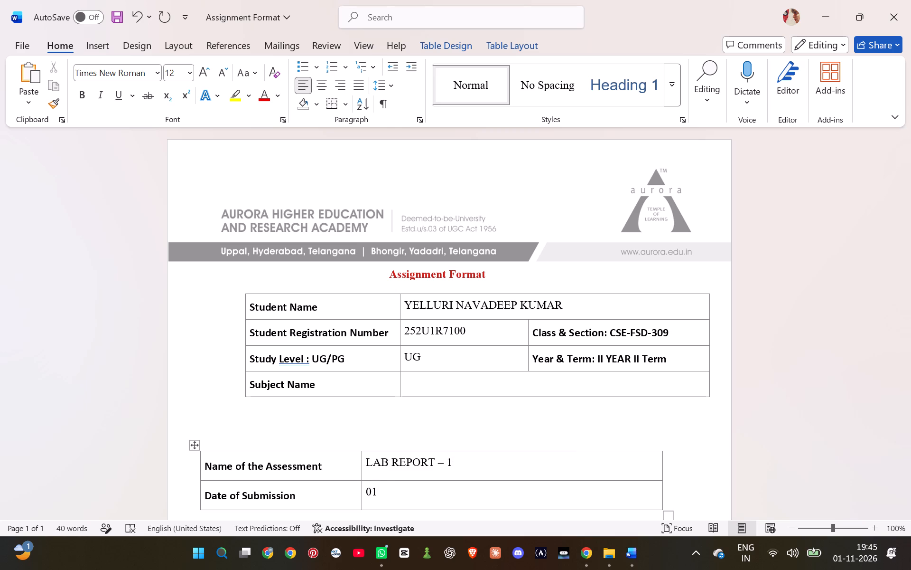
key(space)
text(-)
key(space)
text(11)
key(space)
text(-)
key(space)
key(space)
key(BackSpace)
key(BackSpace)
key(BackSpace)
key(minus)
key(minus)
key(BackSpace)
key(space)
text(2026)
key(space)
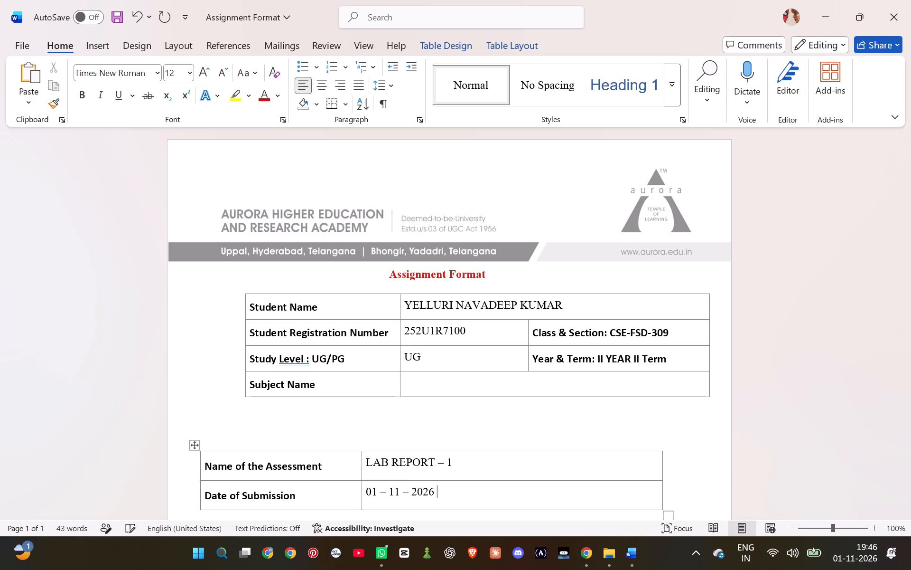
Add three blank lines below the assessment table and place the cursor on the last one.
scroll(476, 497, down, 1)
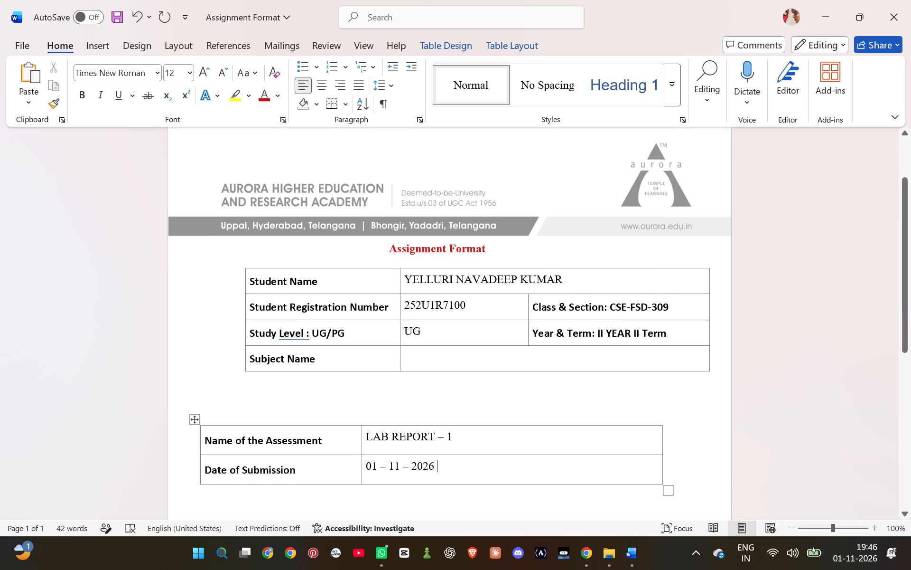
scroll(476, 497, down, 2)
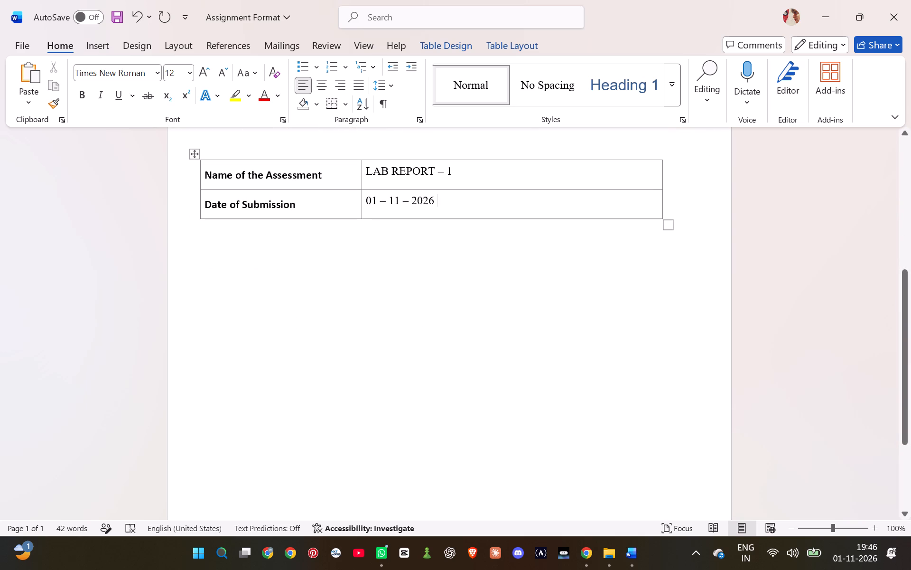
click(278, 295)
click(264, 287)
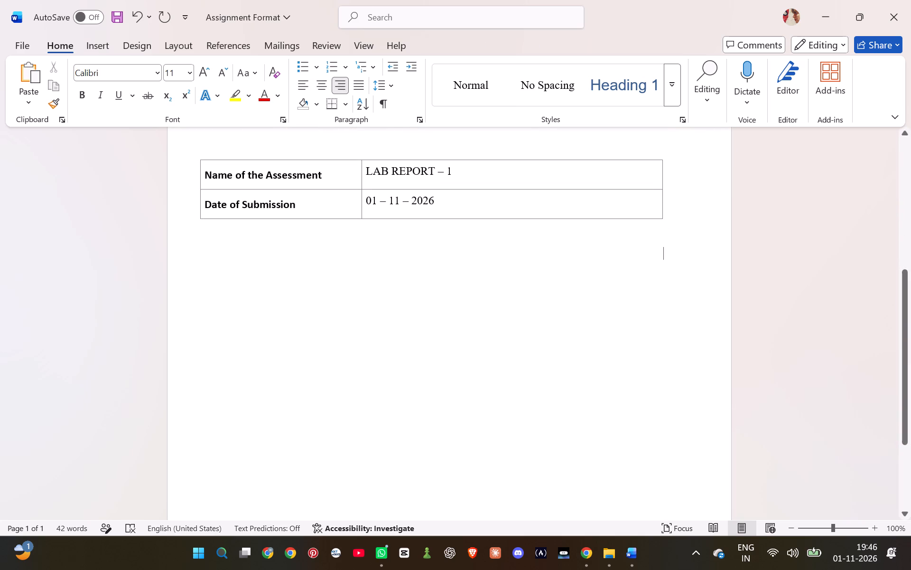
click(219, 262)
click(242, 291)
key(Return)
key(Return)
key(Return)
key(Left)
key(Left)
key(Left)
key(Left)
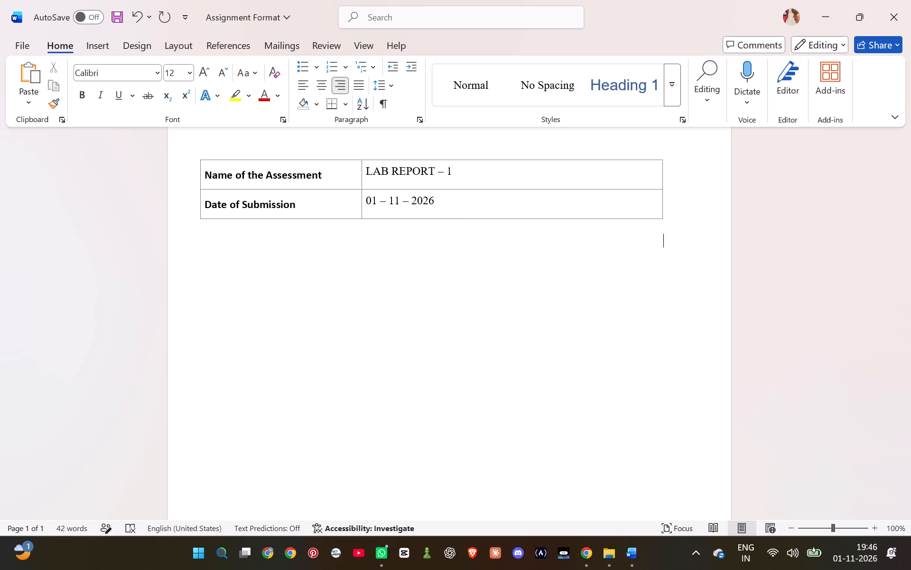
key(Left)
key(Left)
key(Down)
key(Down)
key(Down)
key(Down)
key(Down)
key(Down)
key(Down)
key(Down)
key(Down)
key(Right)
key(Right)
Paste the main BDF-LAB---1 GitHub repository link from the clipboard history below the assessment table.
key(super+v)
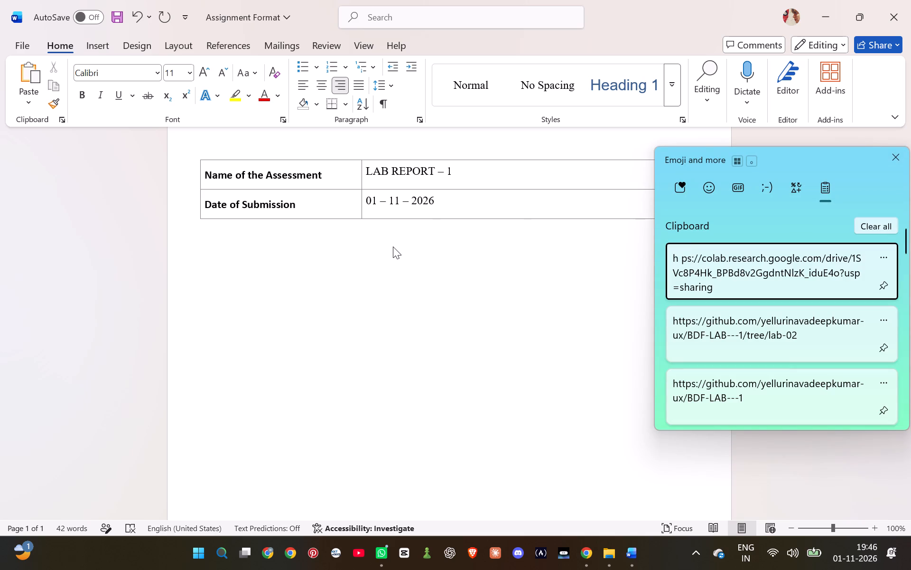
scroll(739, 327, down, 1)
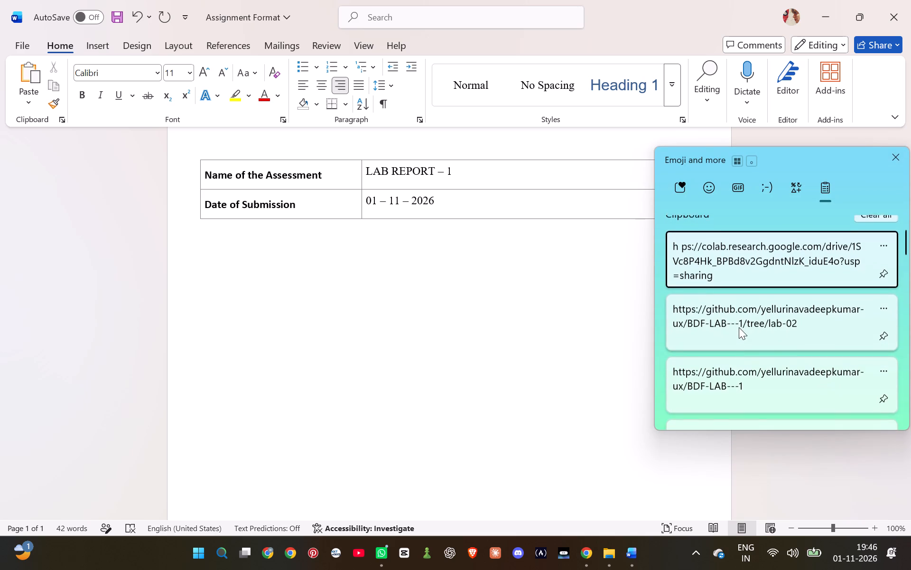
scroll(739, 327, down, 1)
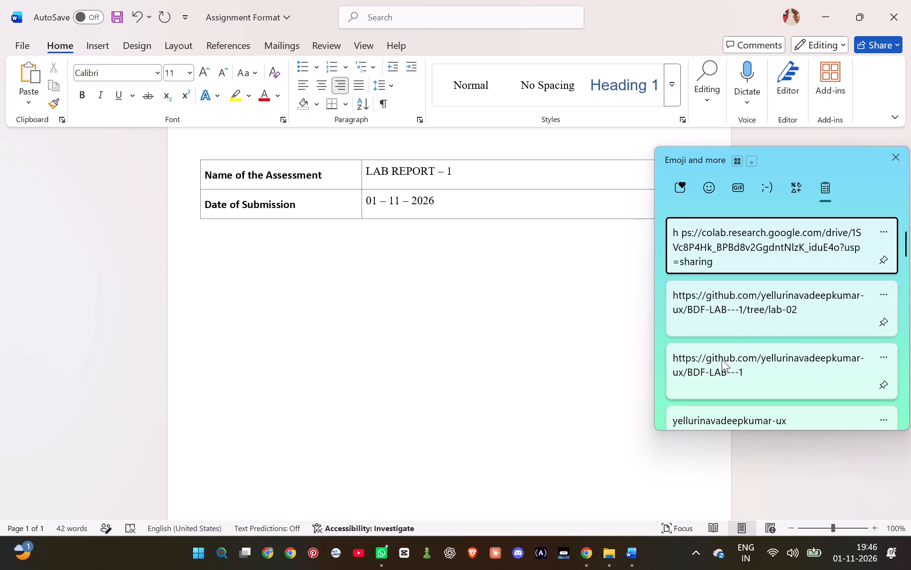
click(722, 360)
key(ctrl+v)
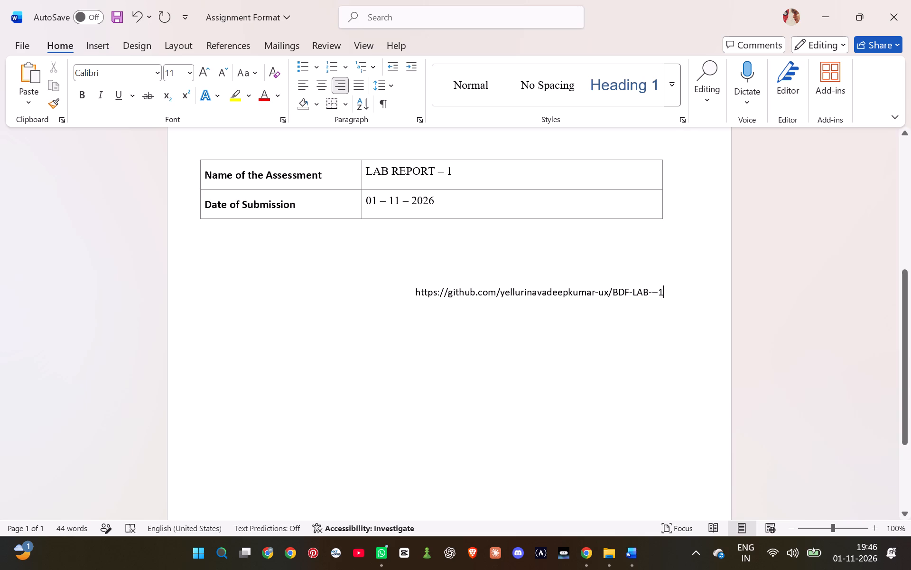
Remove the repository link's right and centre alignment, move it down one line and indent it with spaces.
drag(414, 291, 654, 289)
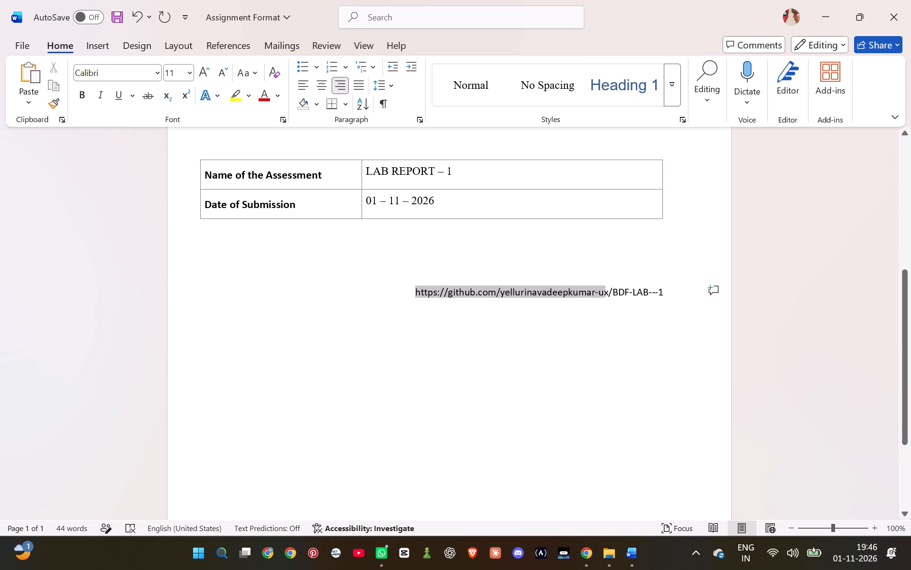
drag(654, 289, 668, 294)
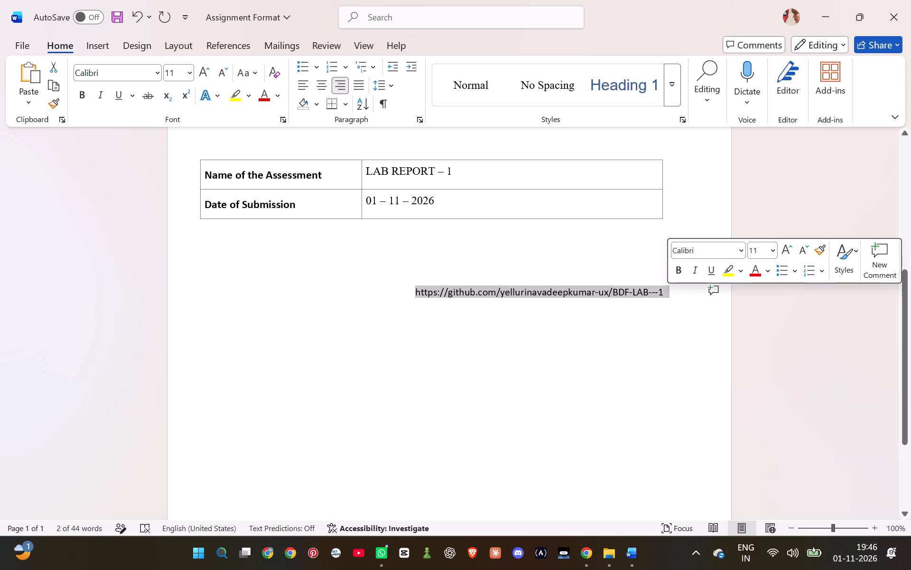
double_click(668, 294)
click(668, 294)
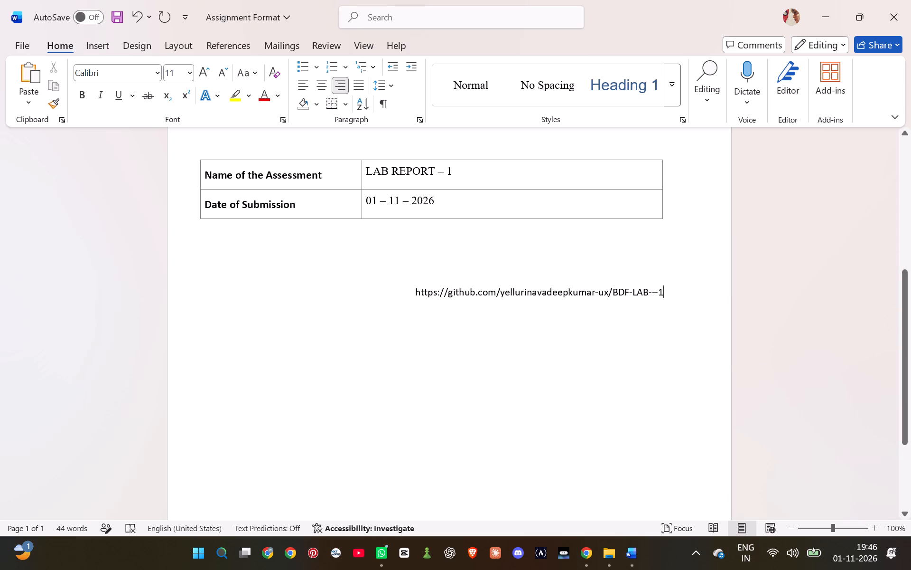
click(415, 289)
key(BackSpace)
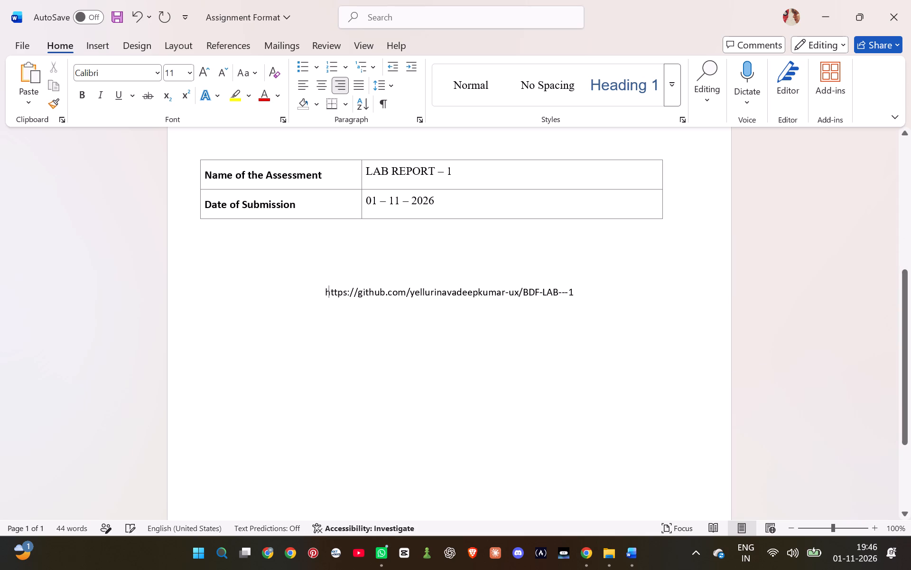
key(BackSpace)
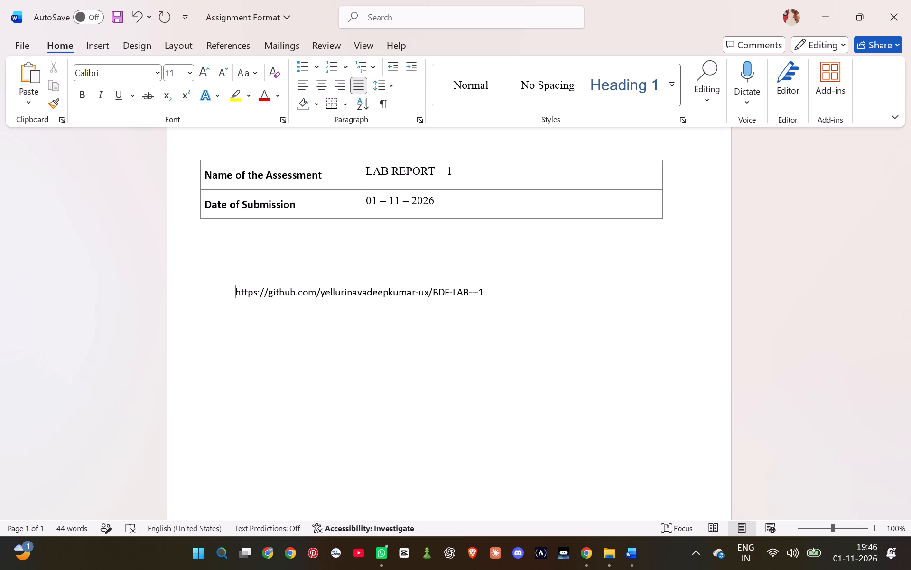
key(Return)
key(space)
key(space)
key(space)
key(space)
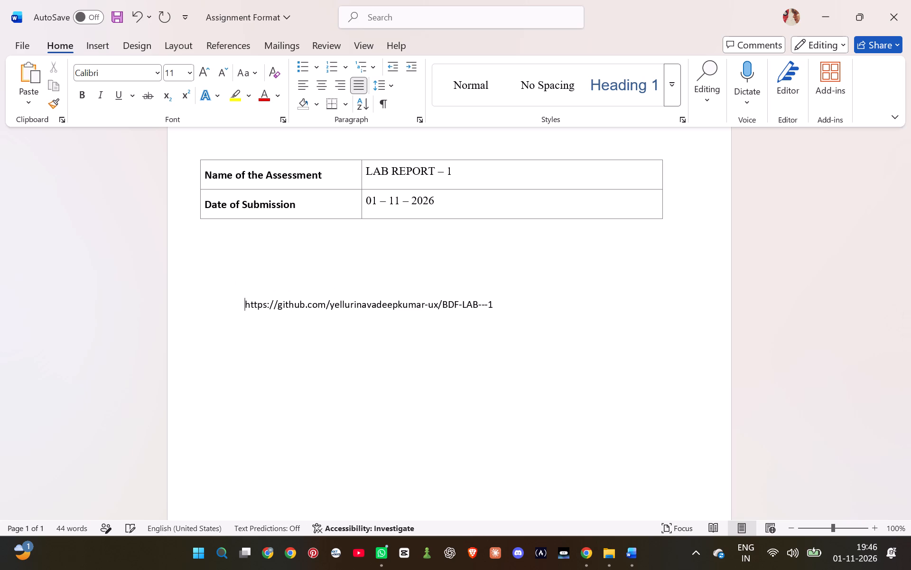
Turn the repository address below the assessment table into a hyperlink to the same GitHub address.
click(513, 256)
scroll(513, 256, up, 2)
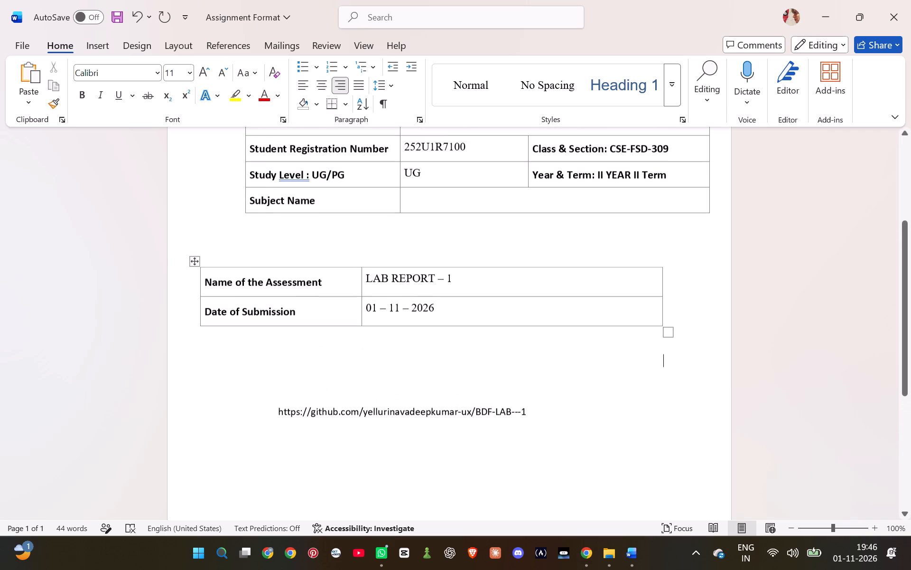
click(527, 418)
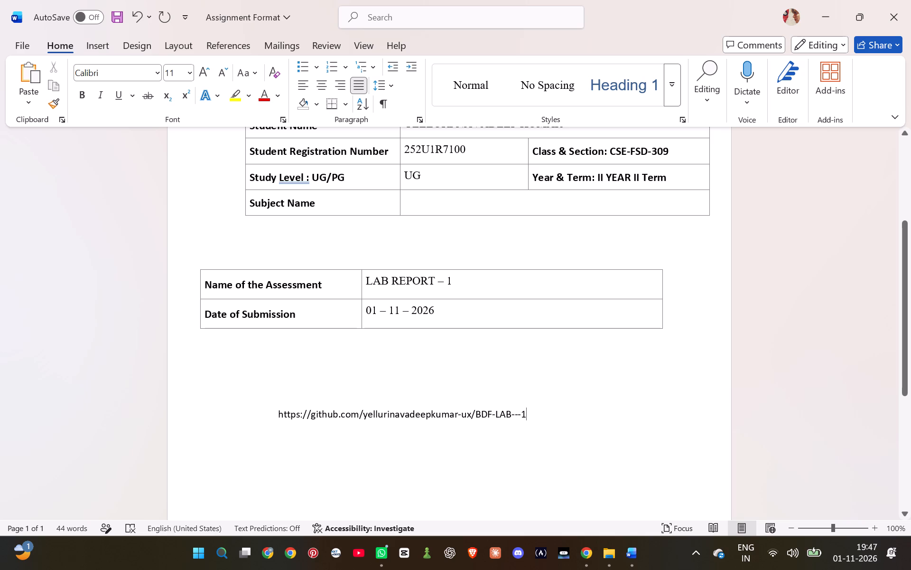
drag(530, 418, 387, 408)
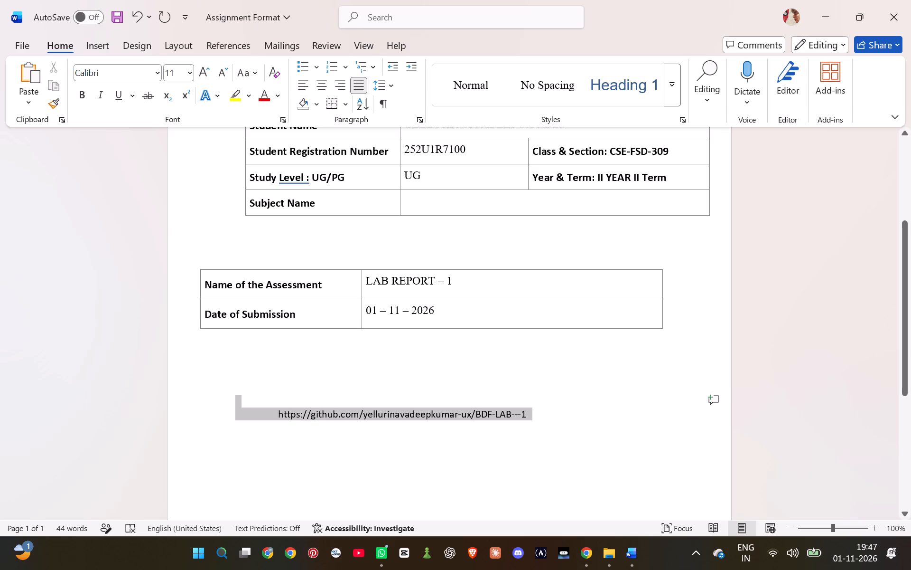
drag(387, 408, 280, 414)
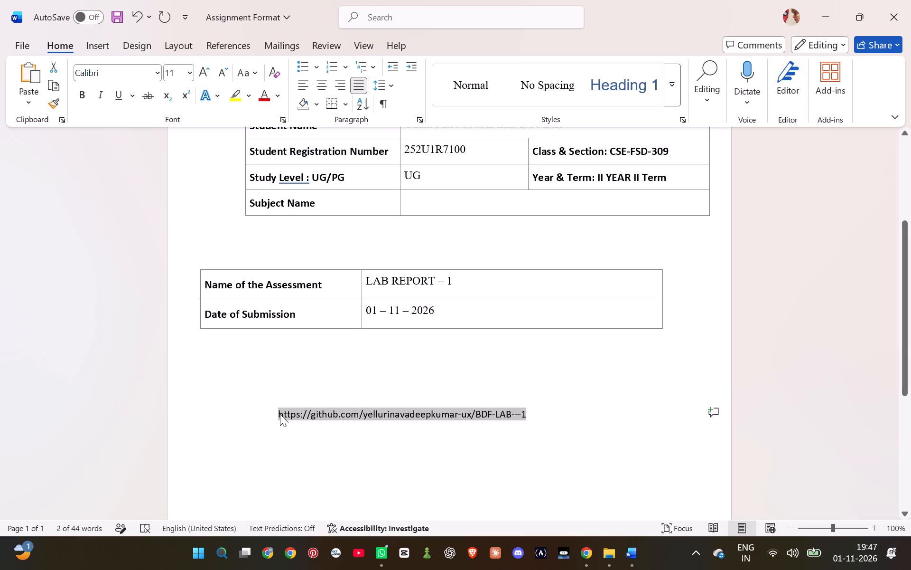
key(ctrl+k)
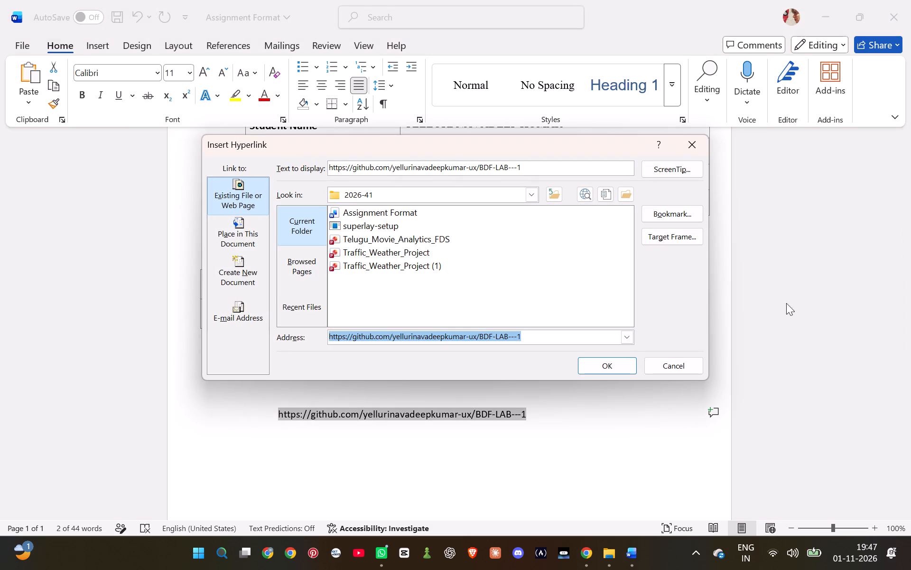
click(603, 369)
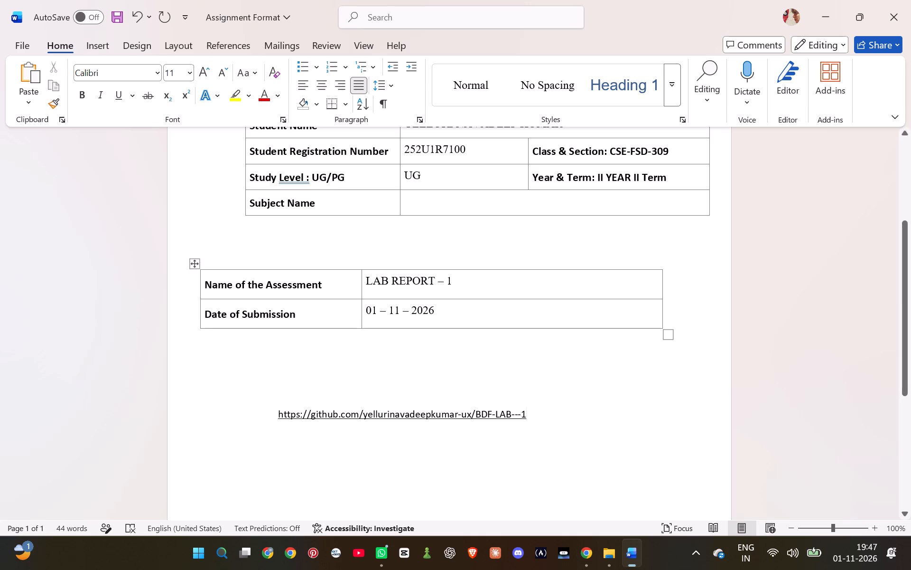
Place the cursor in the empty Subject Name cell of the student details table.
click(444, 204)
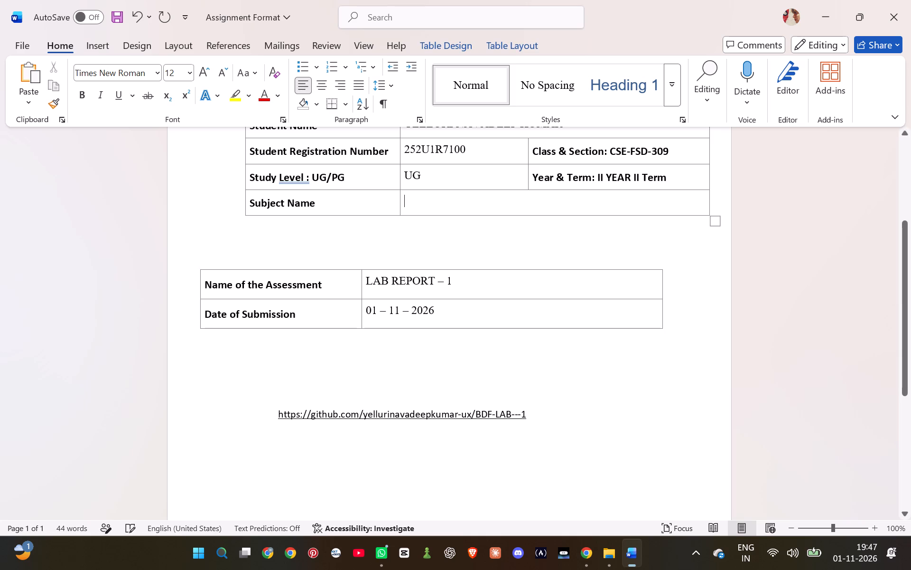
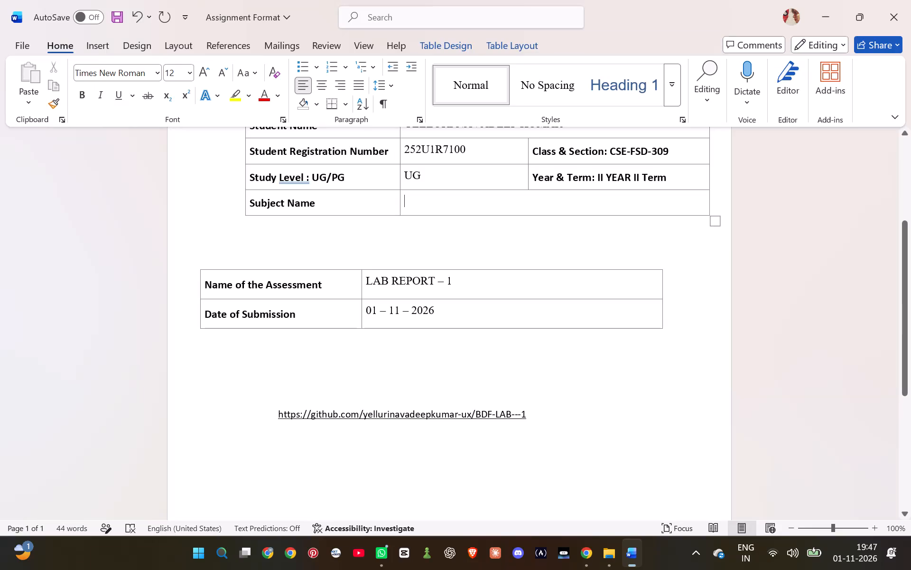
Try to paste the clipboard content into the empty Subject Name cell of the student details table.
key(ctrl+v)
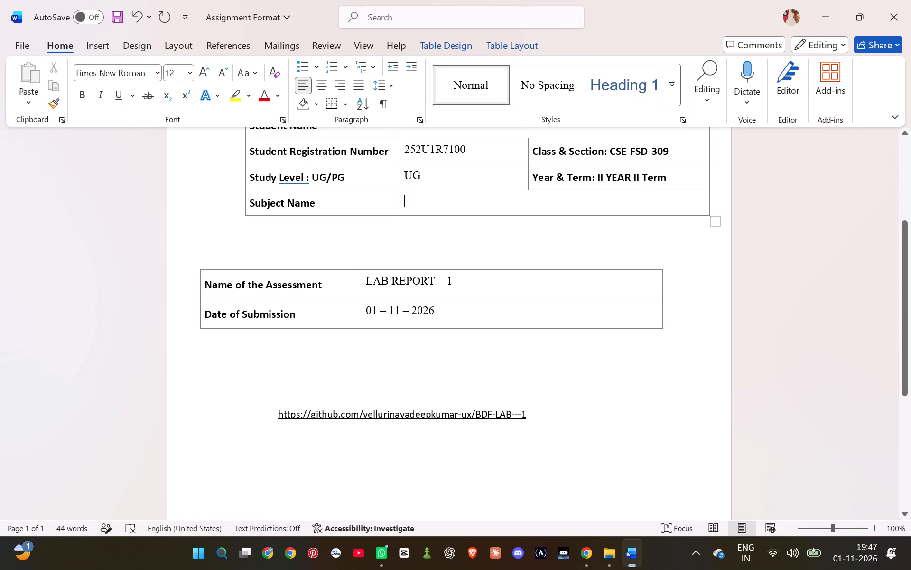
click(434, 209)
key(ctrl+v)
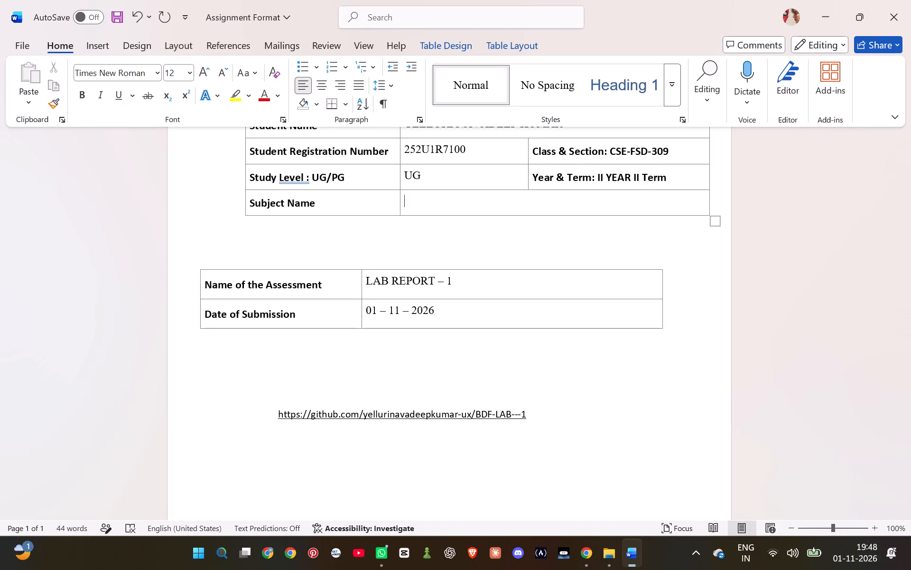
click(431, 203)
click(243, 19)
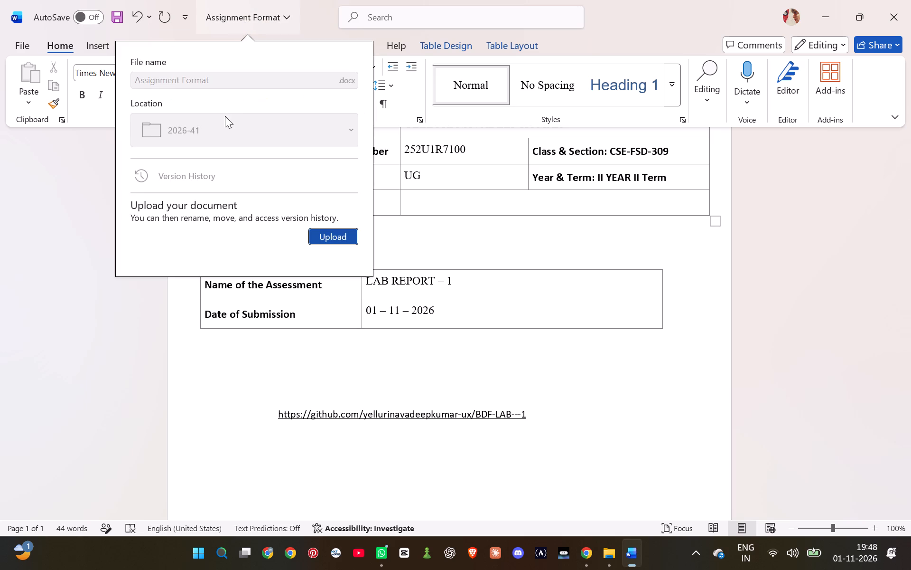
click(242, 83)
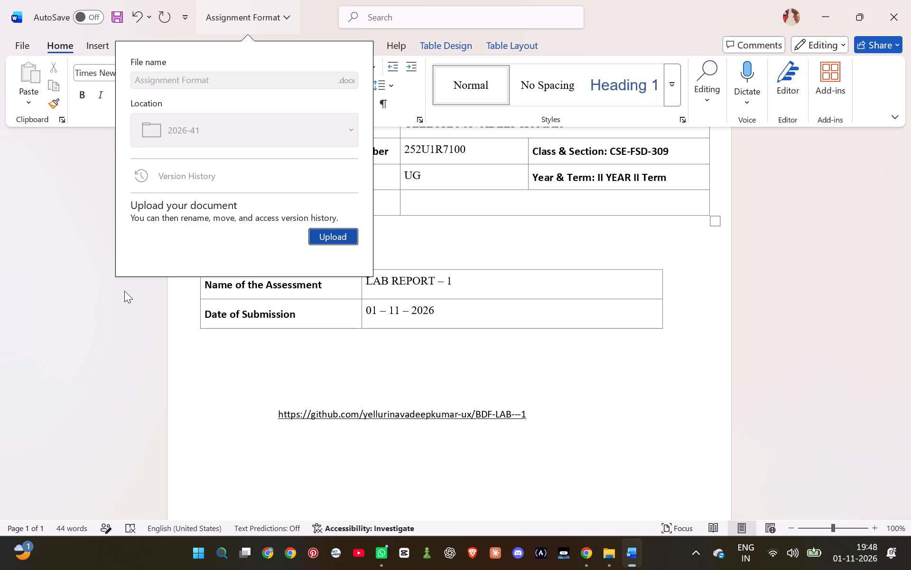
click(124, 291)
Place the cursor in the empty Subject Name cell and snap the document window to the left half of the screen.
click(412, 203)
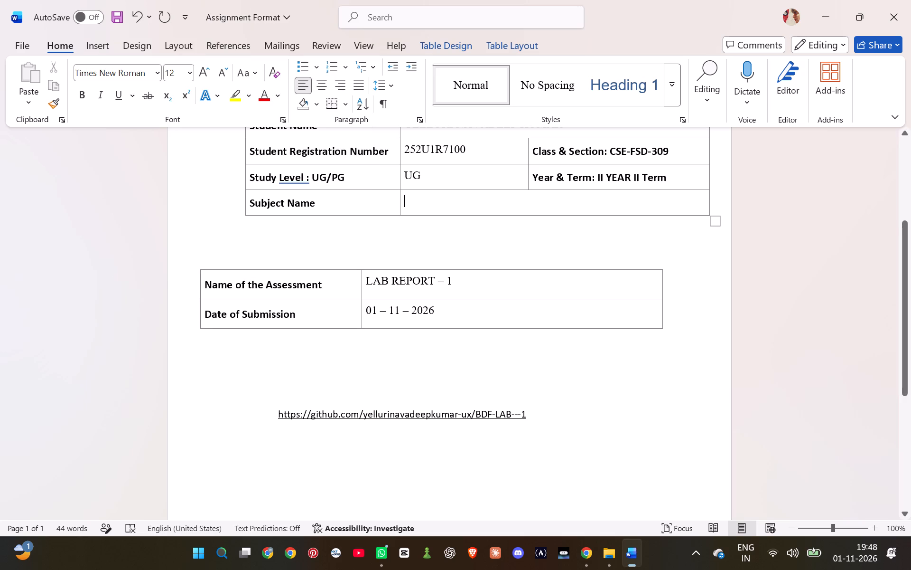
key(super+Left)
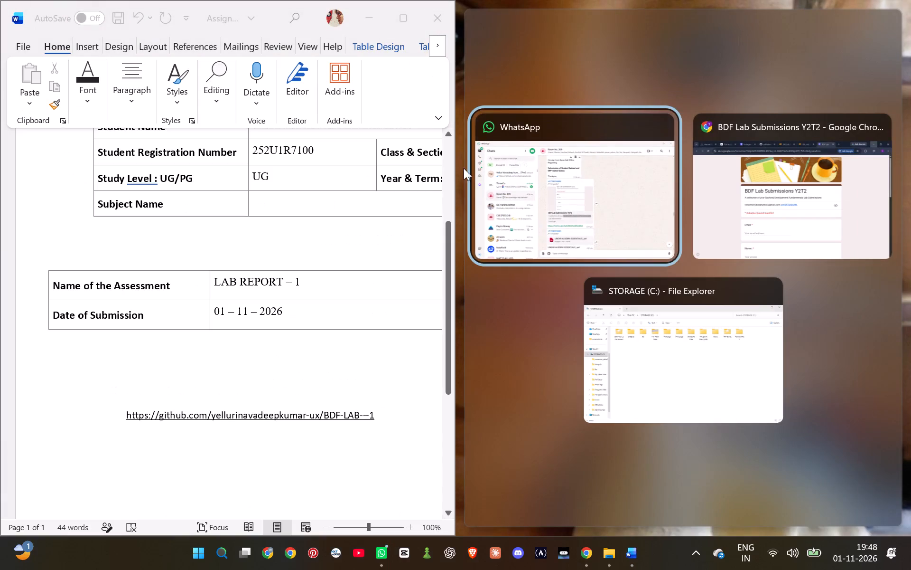
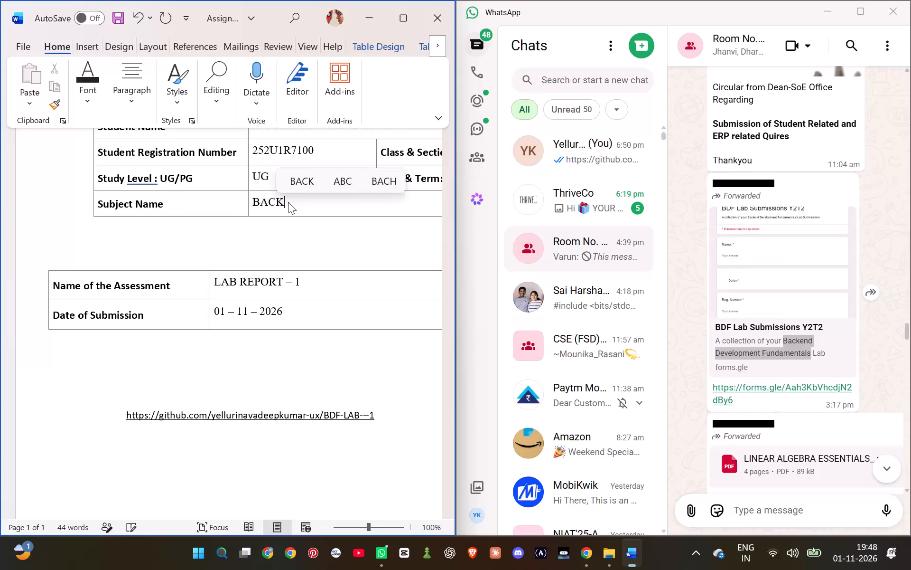
Complete the Subject Name entry in the student details table so it reads BACKEND DEVOLOPMENT FUNDAMENTALS.
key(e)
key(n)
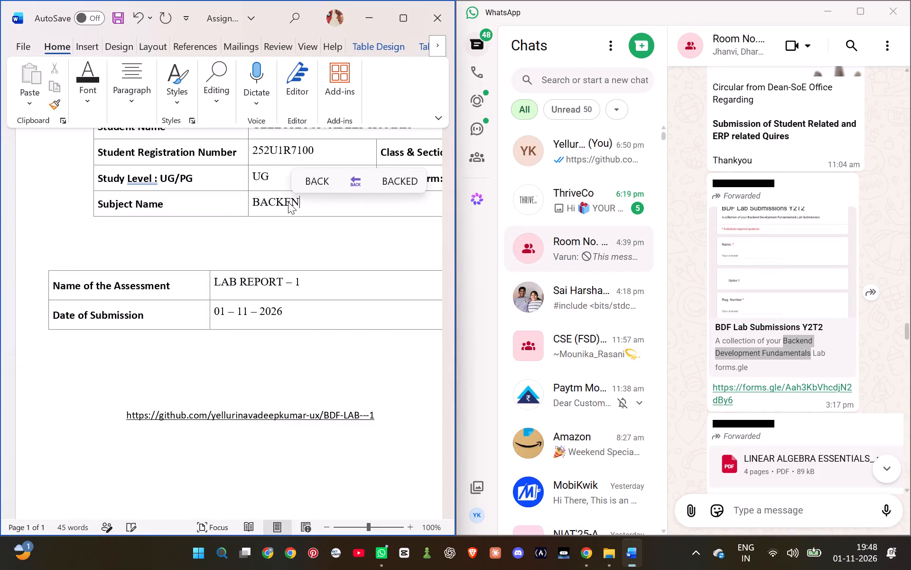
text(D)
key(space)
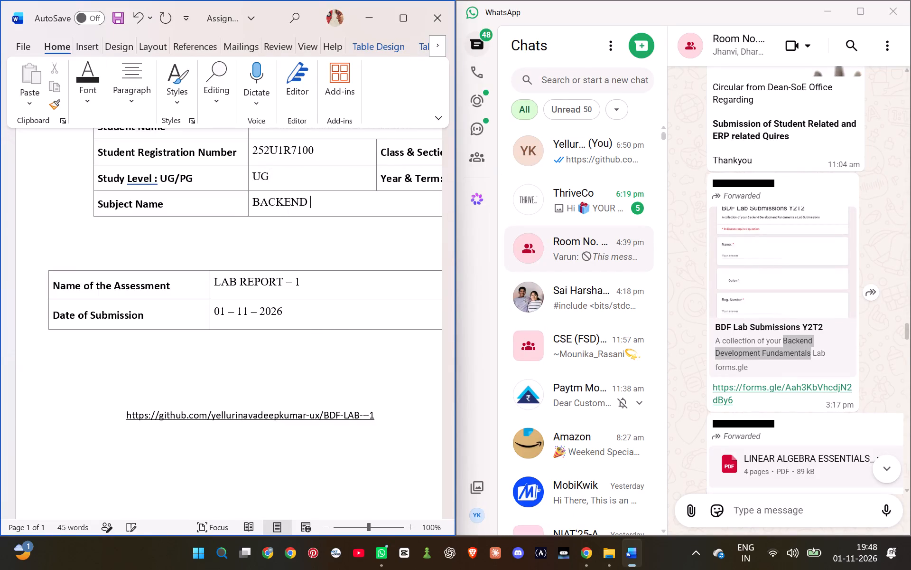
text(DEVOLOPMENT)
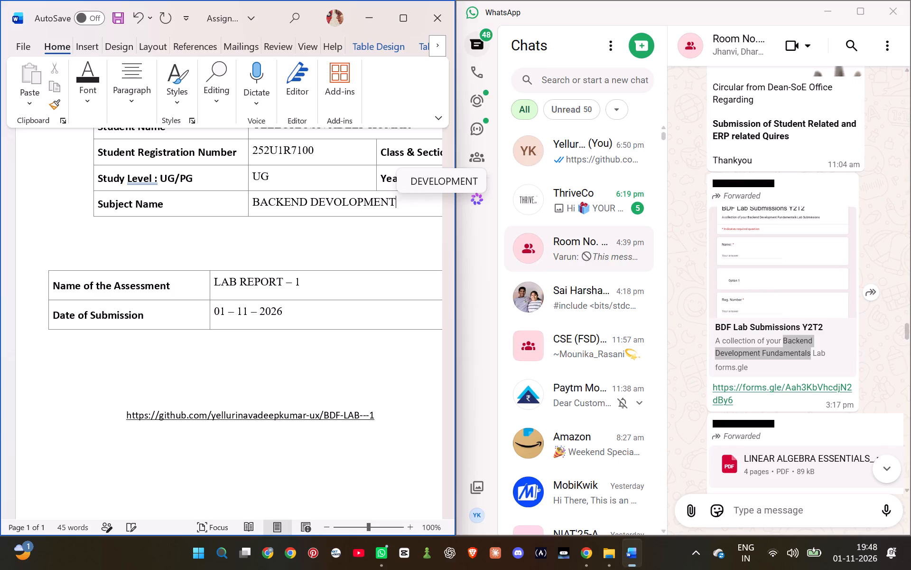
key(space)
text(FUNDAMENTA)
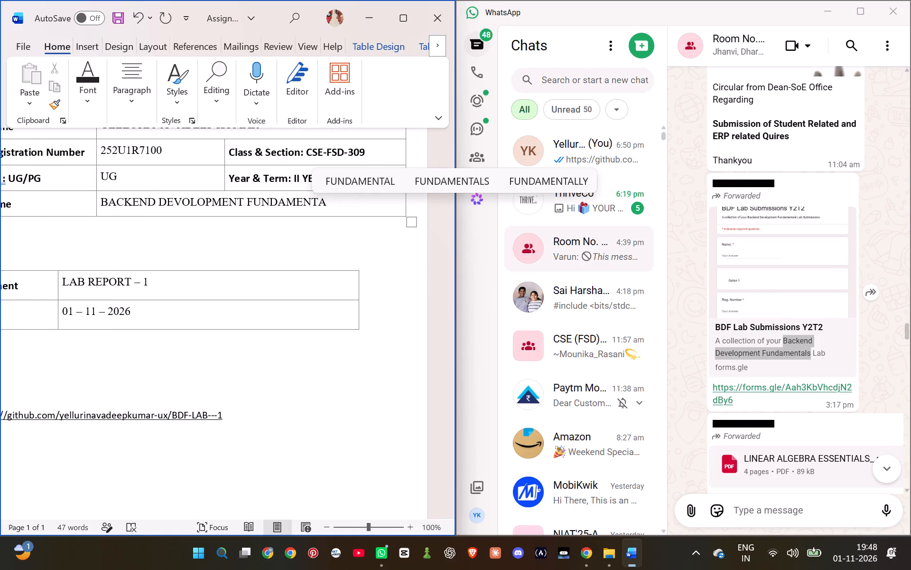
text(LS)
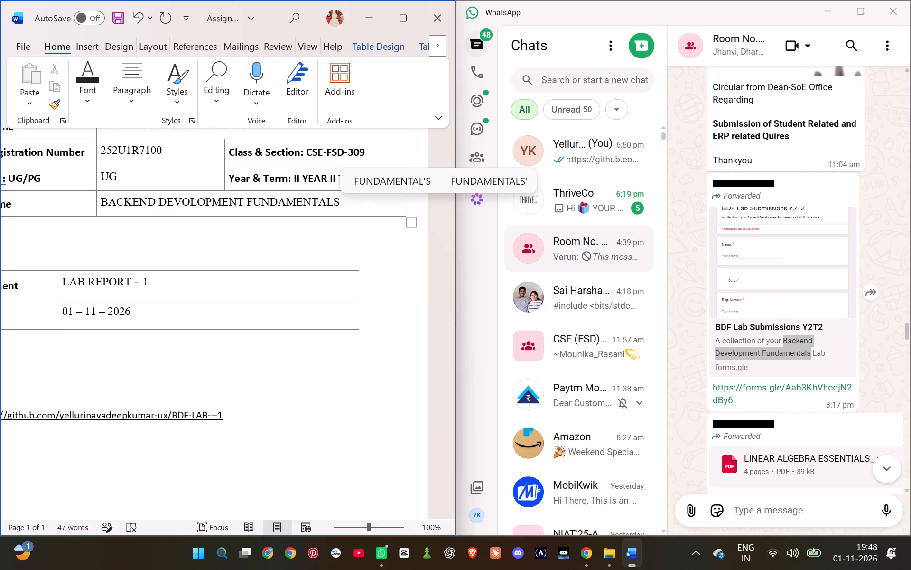
Widen the word gaps in the subject name with two extra spaces before FUNDAMENTALS and one extra space before DEVOLOPMENT.
click(246, 204)
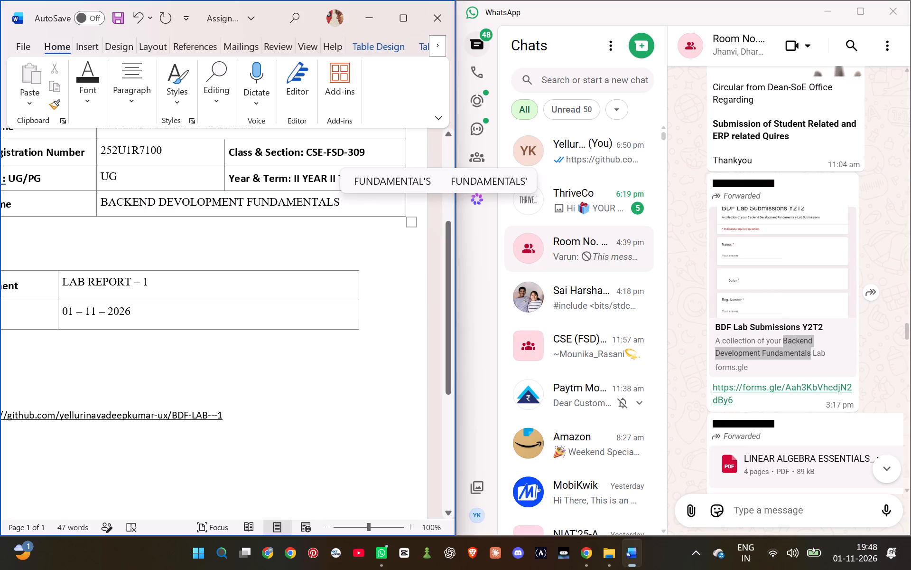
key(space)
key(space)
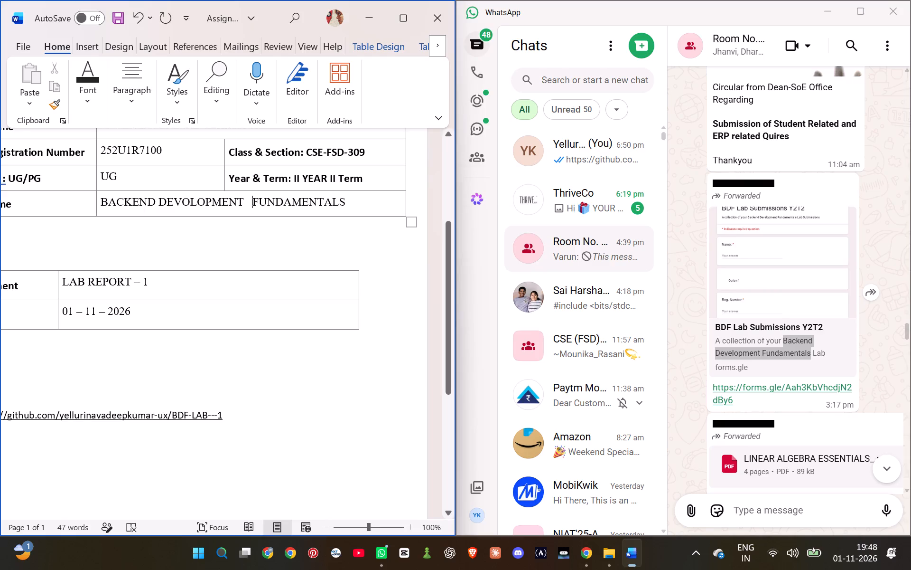
click(158, 202)
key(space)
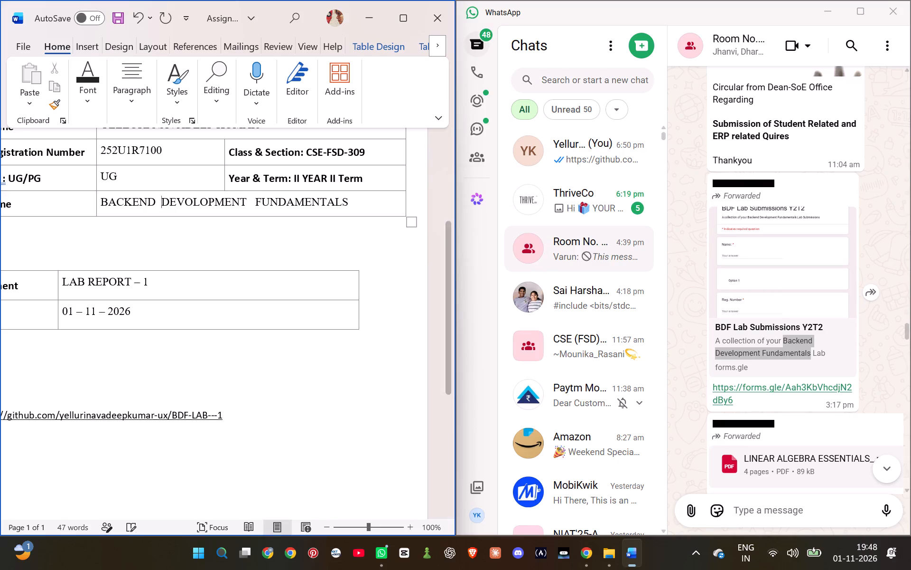
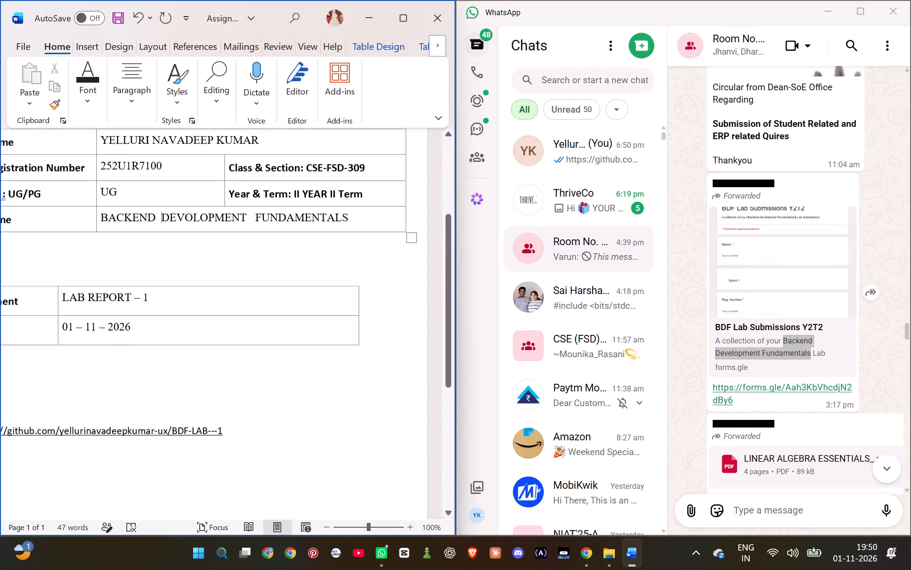
Review the filled-in cover page, checking the repository link, assessment table and student details table.
scroll(278, 296, right, 1)
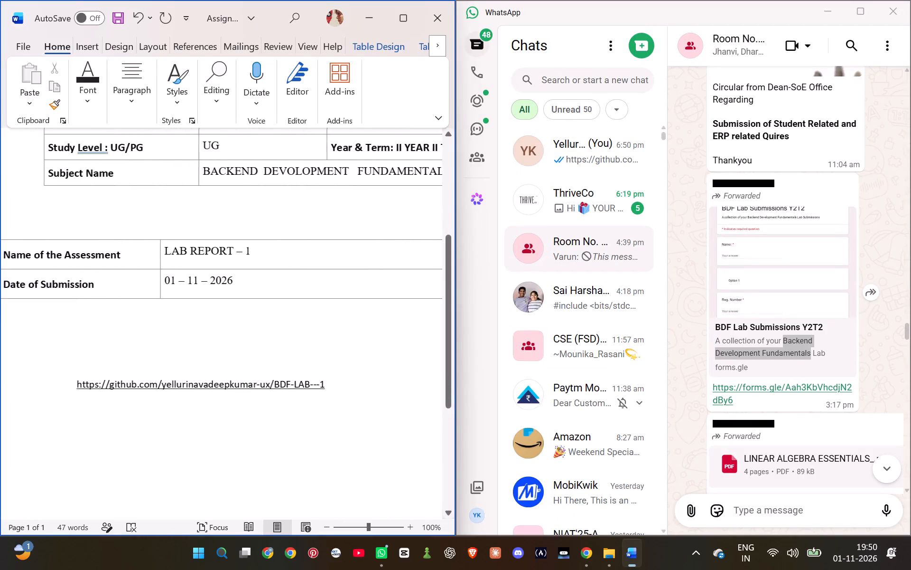
scroll(278, 296, right, 1)
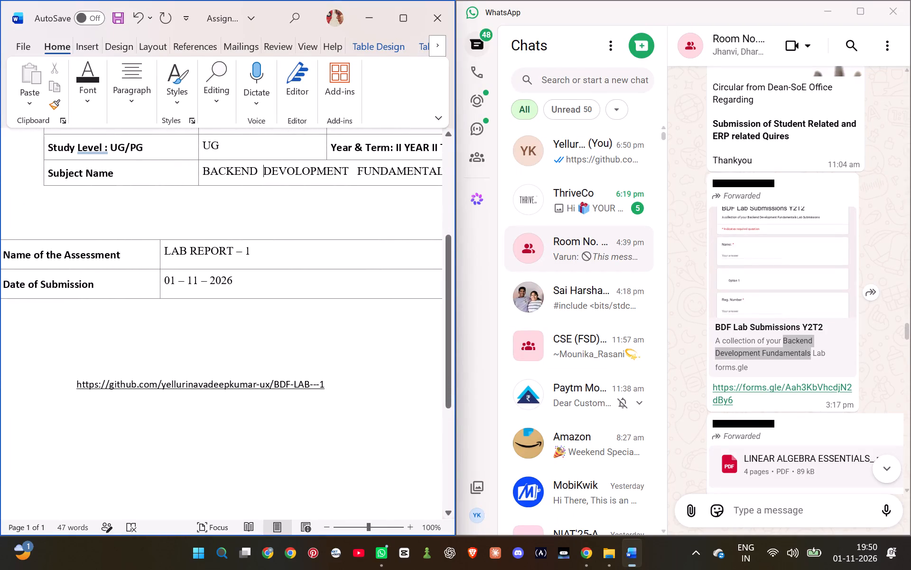
scroll(278, 296, right, 2)
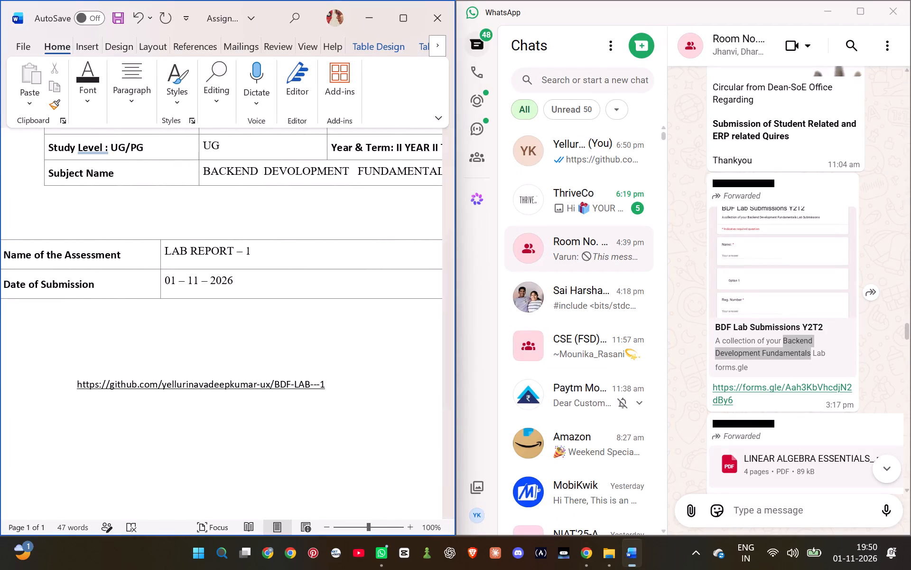
scroll(278, 296, right, 2)
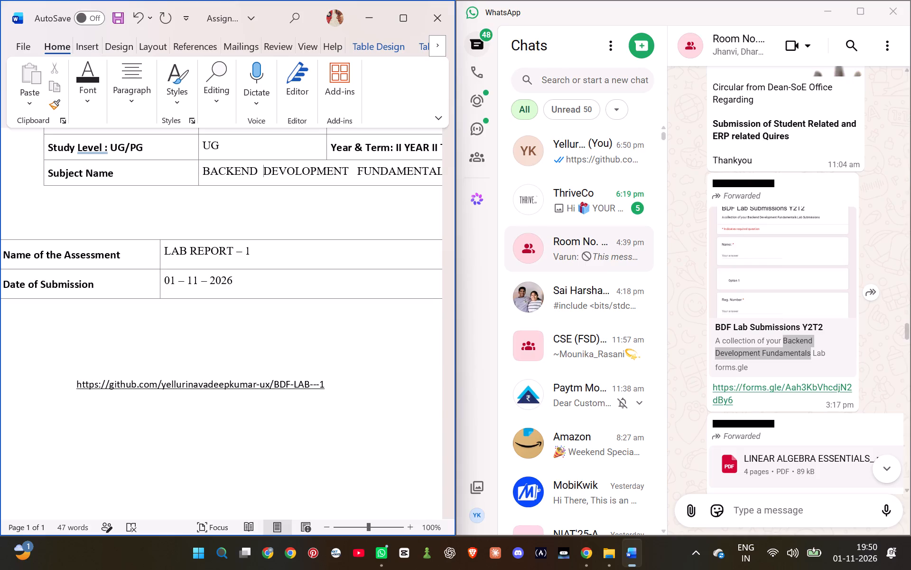
scroll(278, 296, right, 2)
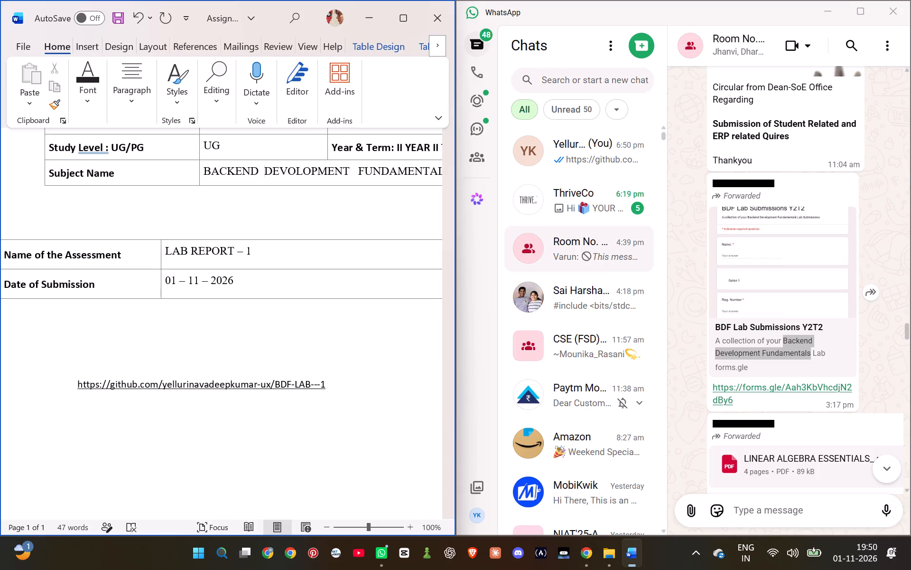
scroll(278, 296, right, 2)
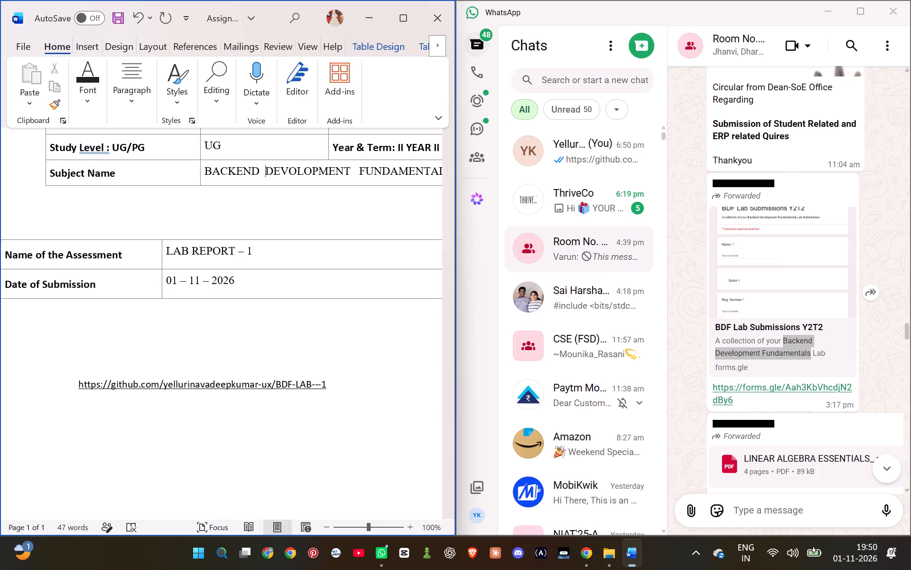
scroll(278, 296, right, 1)
scroll(278, 296, up, 3)
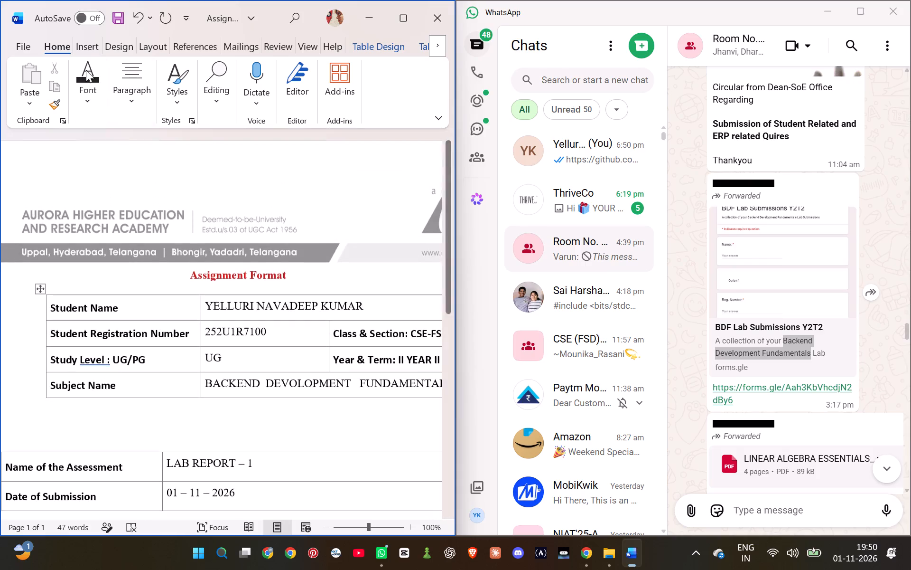
Start turning on AutoSave for the Assignment Format document.
click(81, 19)
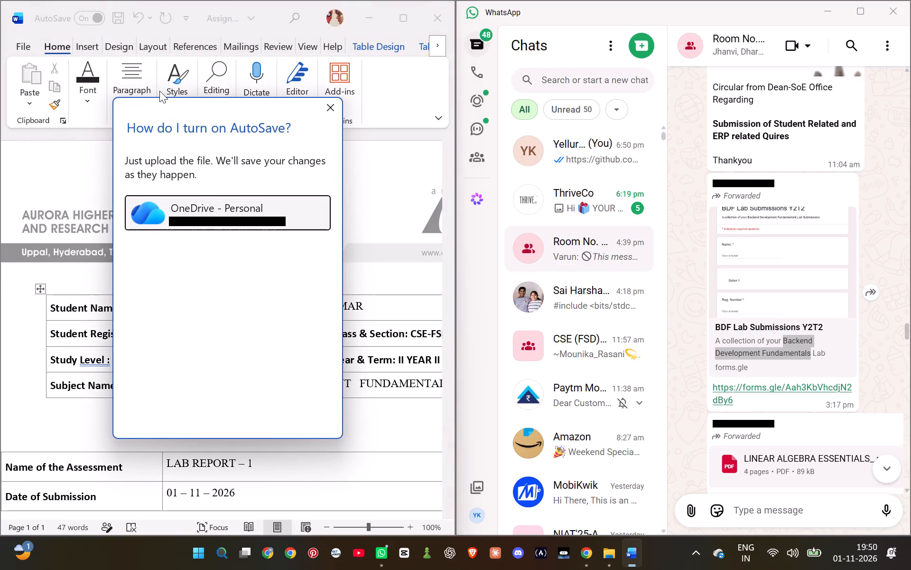
Upload the document to the personal OneDrive and leave AutoSave turned on.
click(240, 212)
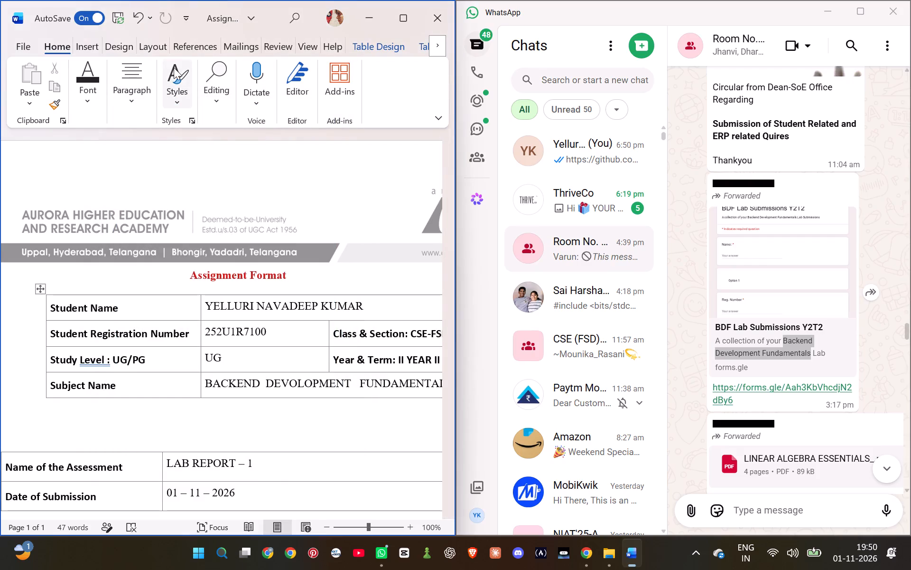
click(93, 17)
click(122, 21)
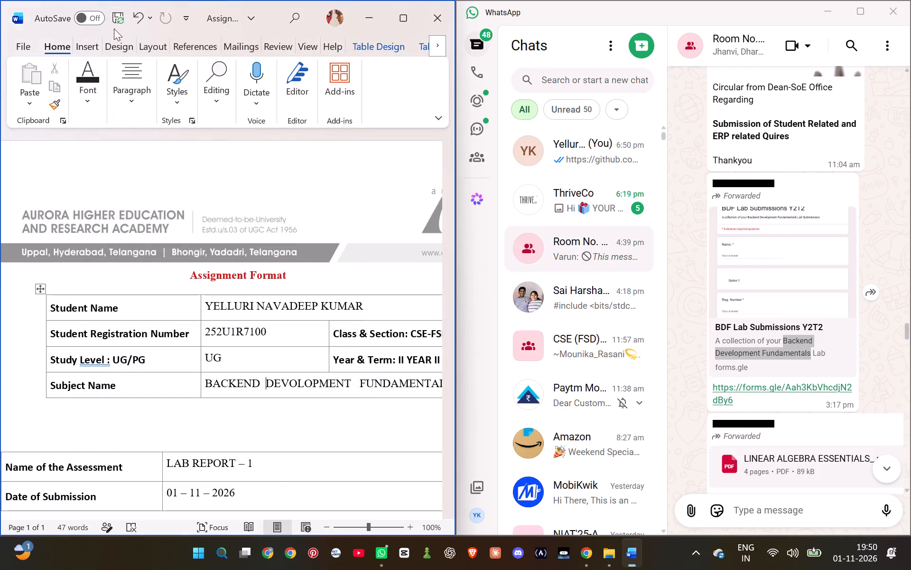
click(85, 20)
Save a PDF copy of the document named BDF LAB 1 in the personal OneDrive Documents folder.
click(19, 46)
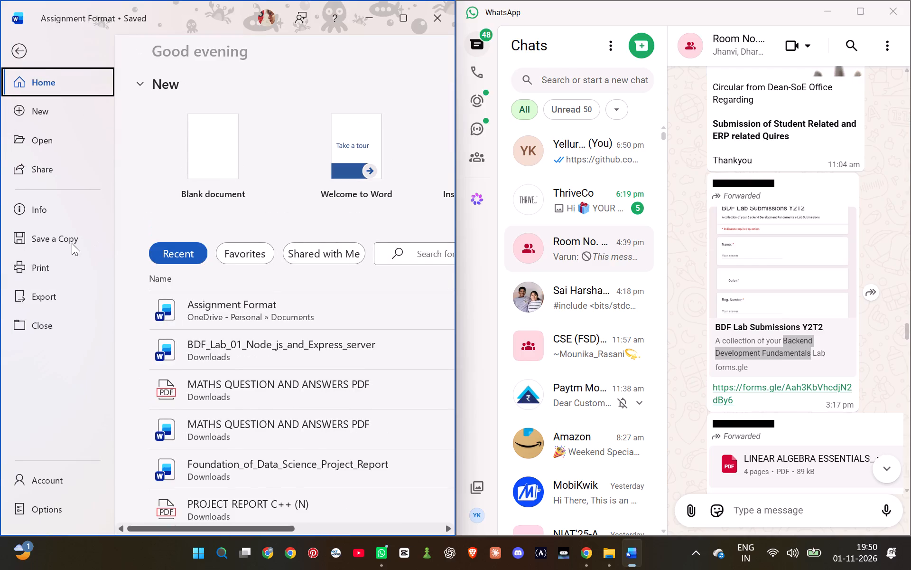
click(72, 243)
click(411, 14)
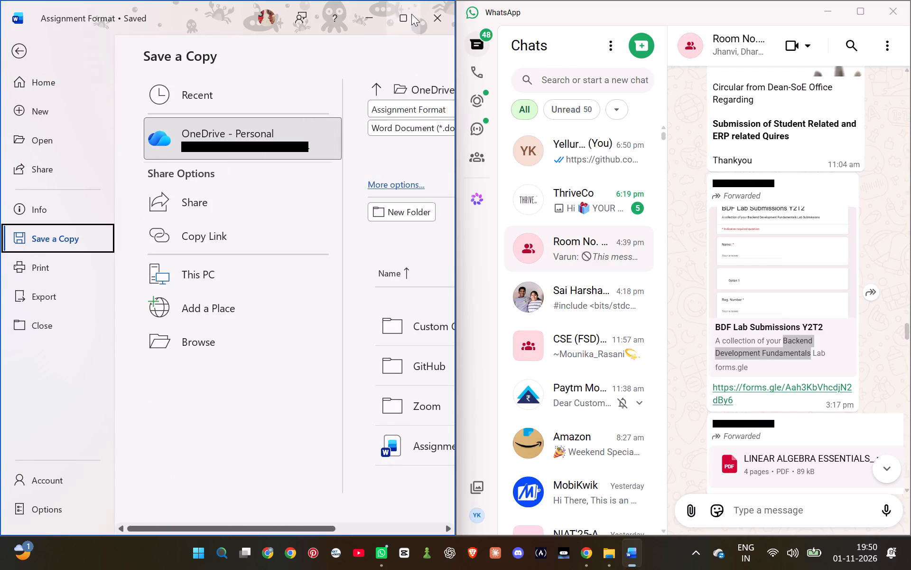
click(519, 127)
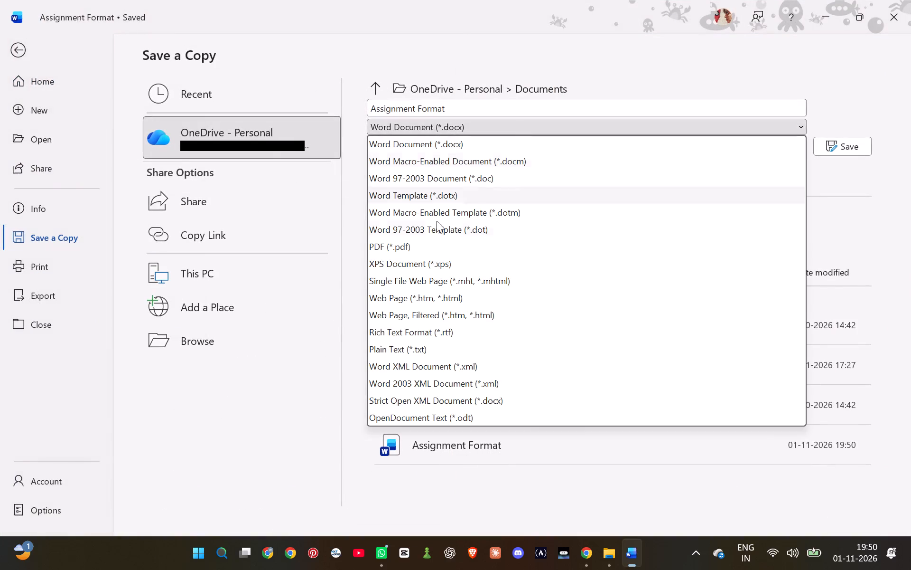
click(420, 245)
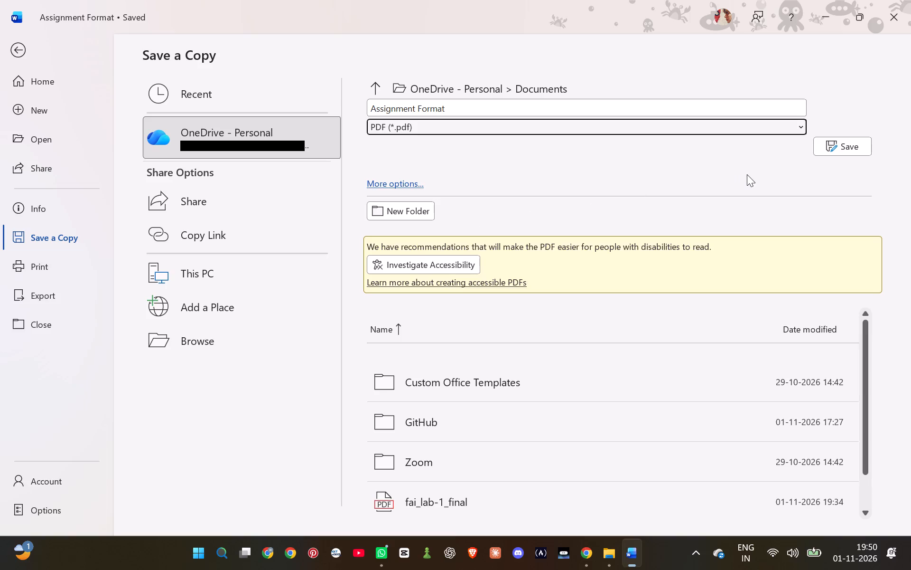
click(555, 107)
key(BackSpace)
key(ctrl+v)
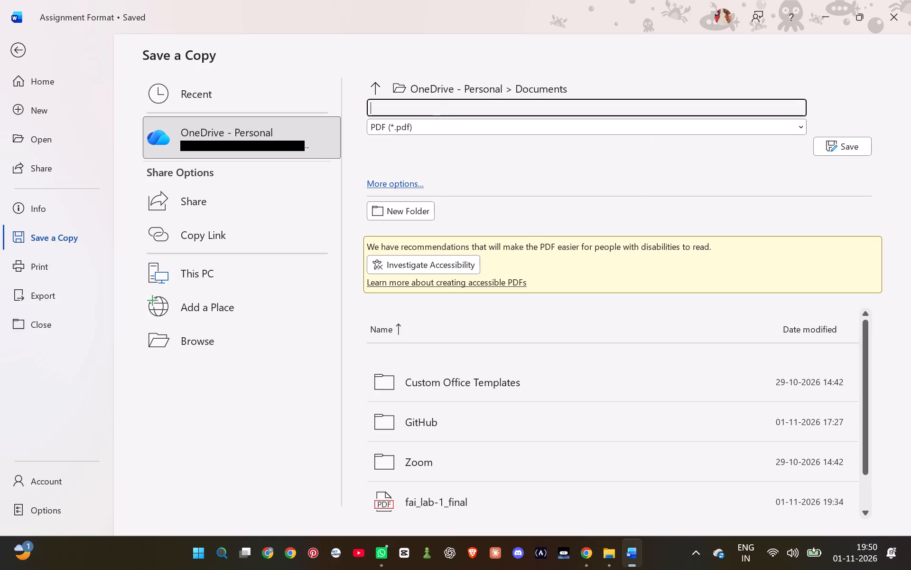
text(BDF)
key(space)
text(LAB)
key(space)
text(1)
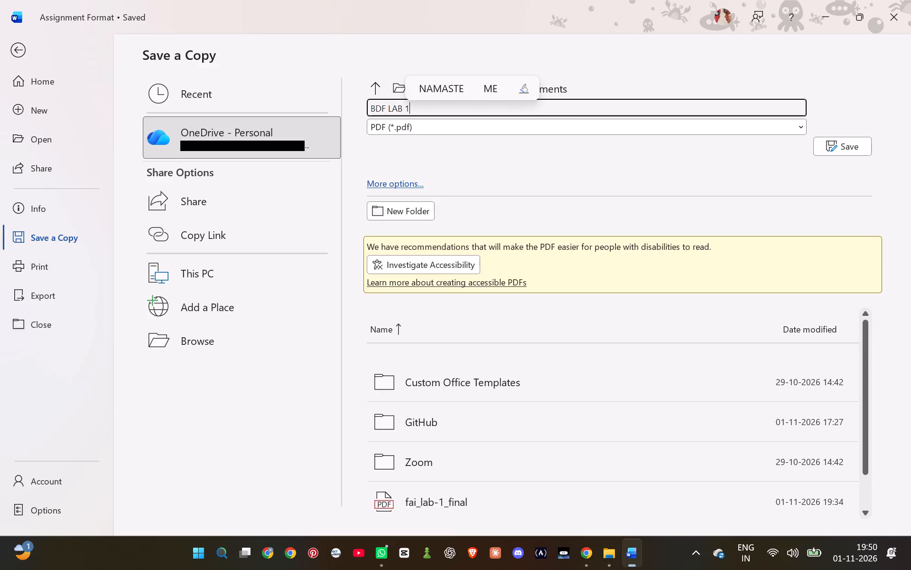
key(space)
key(Return)
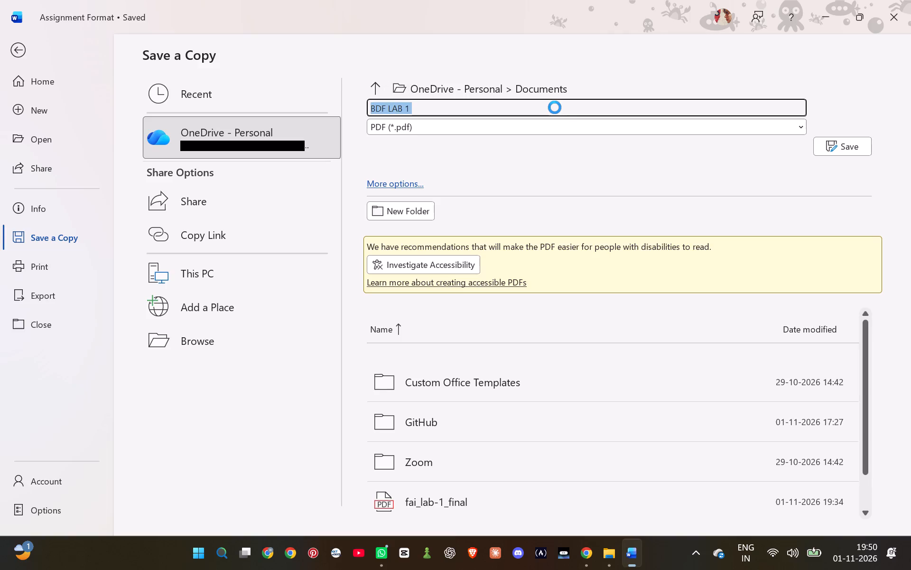
key(Return)
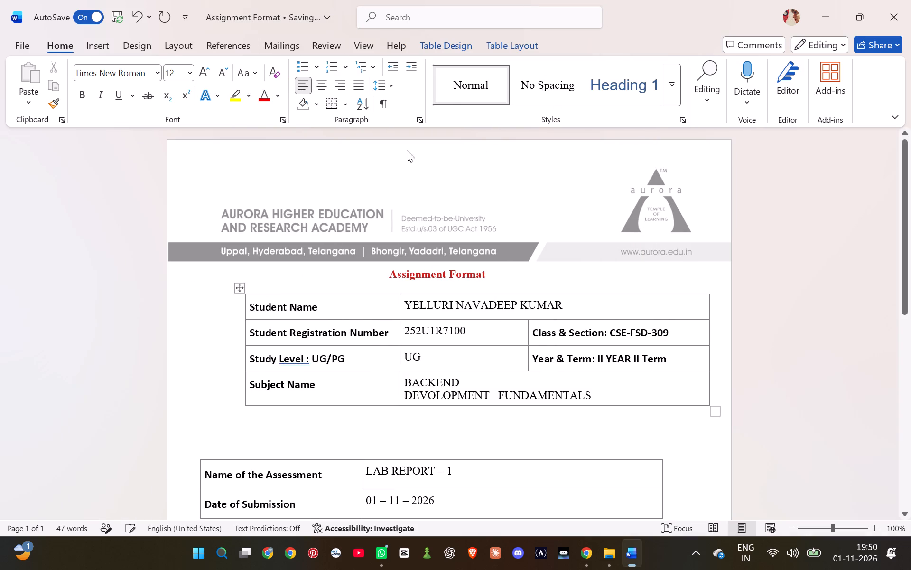
Rename the document file as BDF LAB - 1.
click(321, 11)
key(BackSpace)
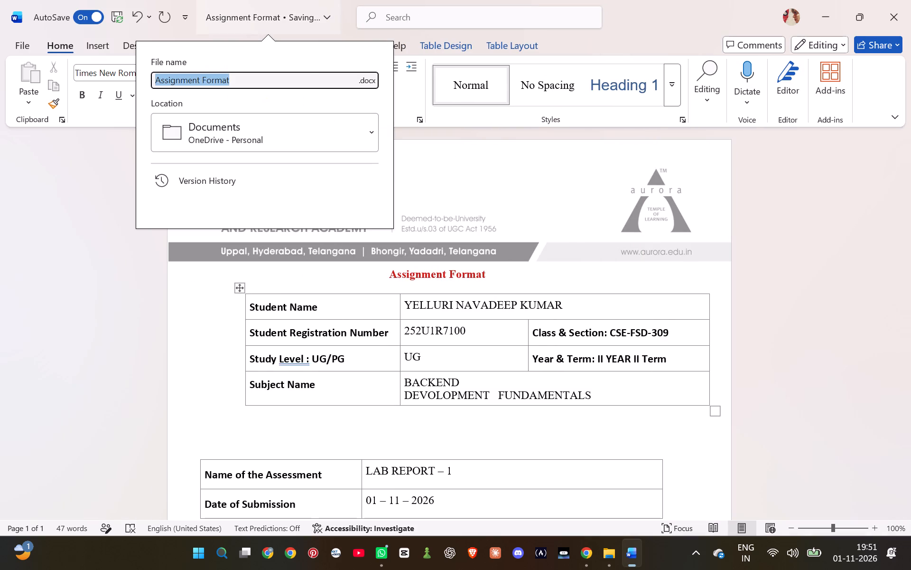
text(BDF LAB - 1)
key(Return)
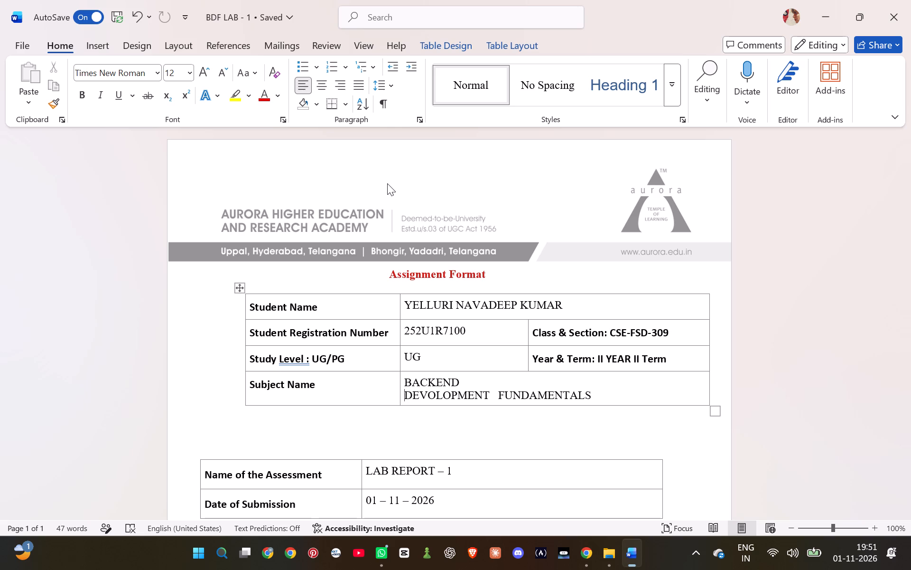
Delete the red Assignment Format heading above the student details table.
click(488, 266)
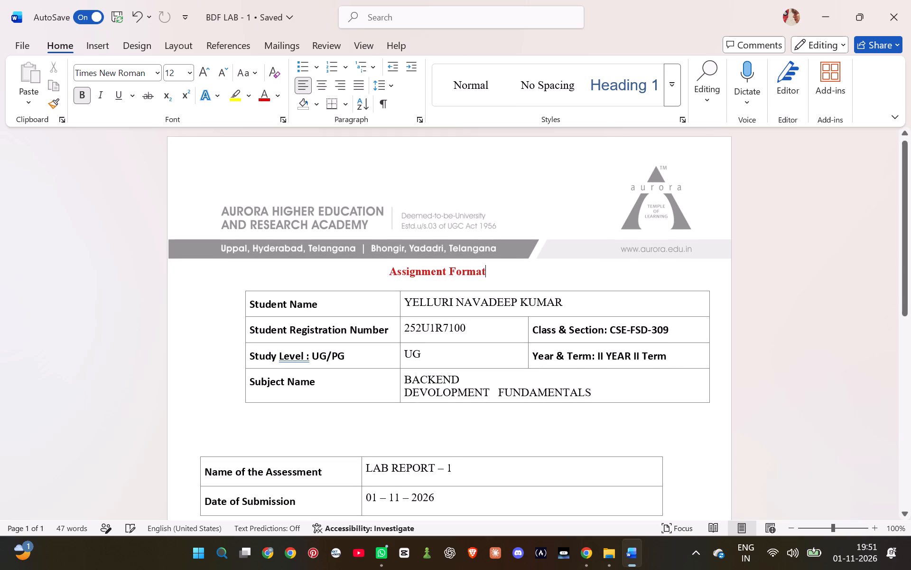
key(BackSpace)
key(BackSpace)
key(BackSpace)
key(BackSpace)
key(BackSpace)
key(BackSpace)
key(BackSpace)
key(BackSpace)
key(BackSpace)
key(BackSpace)
key(BackSpace)
key(BackSpace)
key(BackSpace)
key(BackSpace)
key(BackSpace)
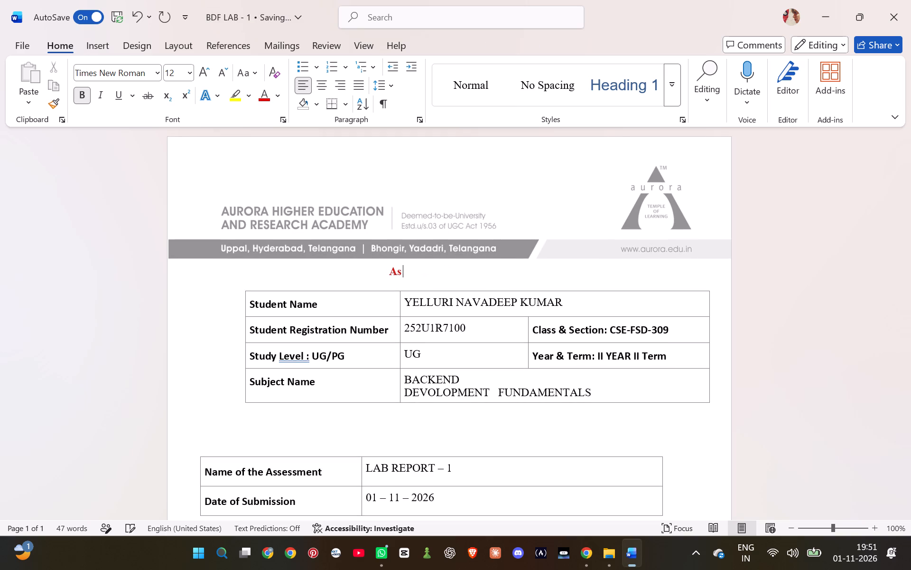
key(BackSpace)
key(BackSpace)
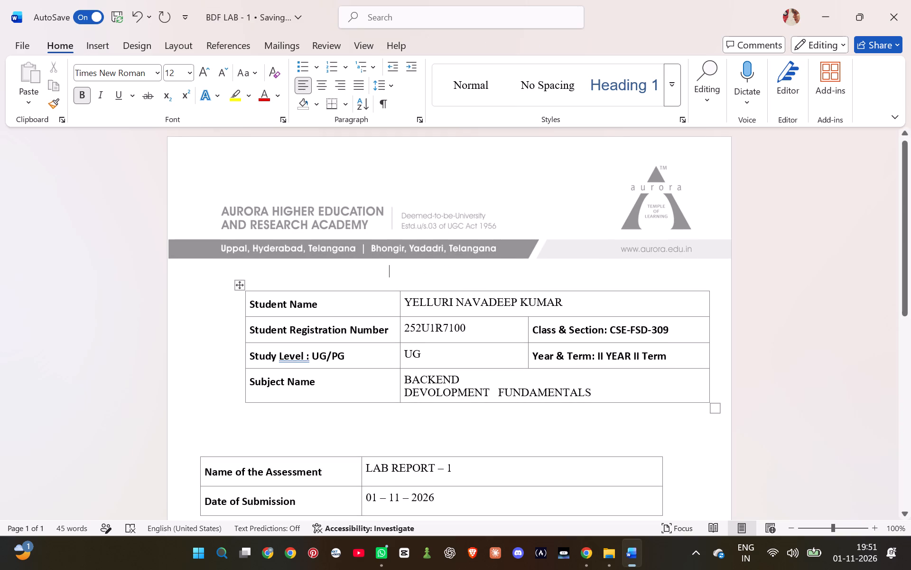
Save a PDF copy of the revised document as BDF LAB - 1 in the personal OneDrive Documents folder.
scroll(613, 284, down, 2)
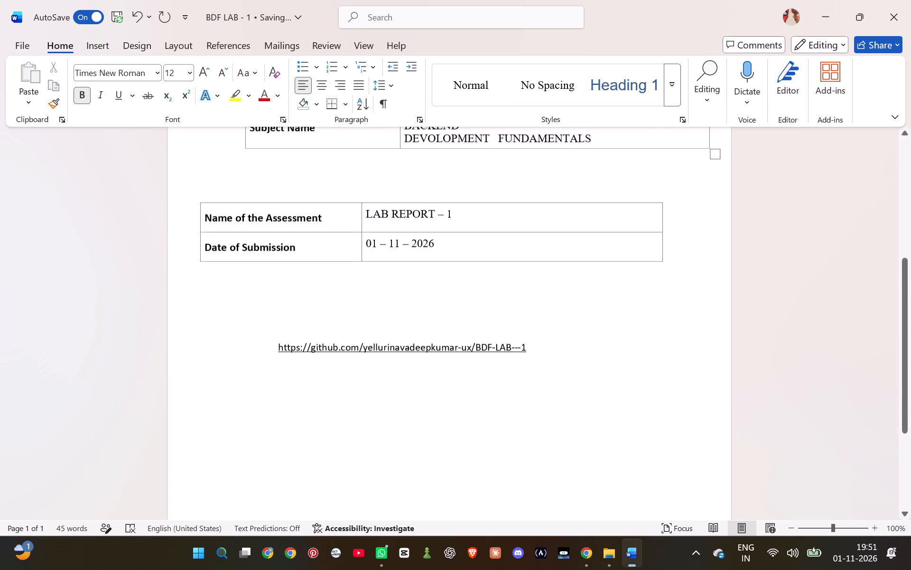
scroll(613, 284, down, 1)
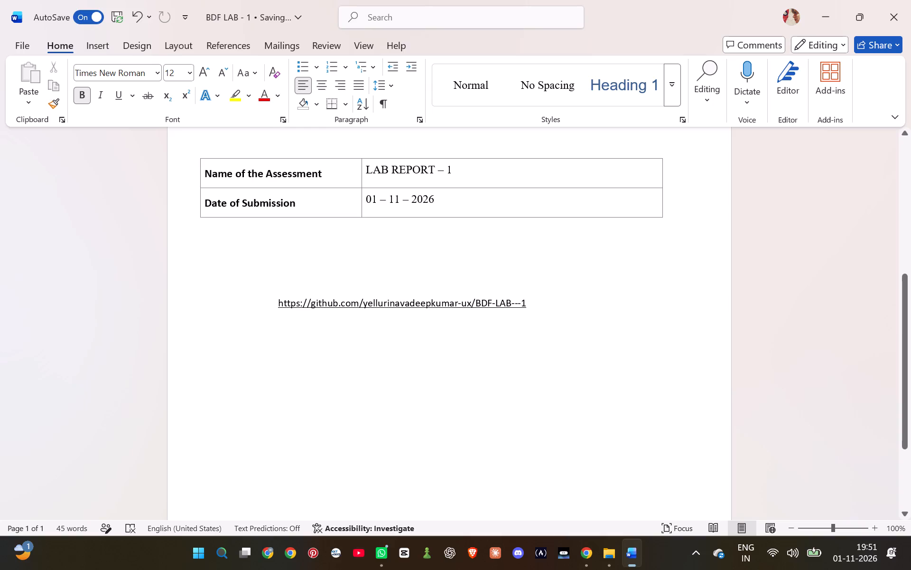
scroll(613, 284, down, 4)
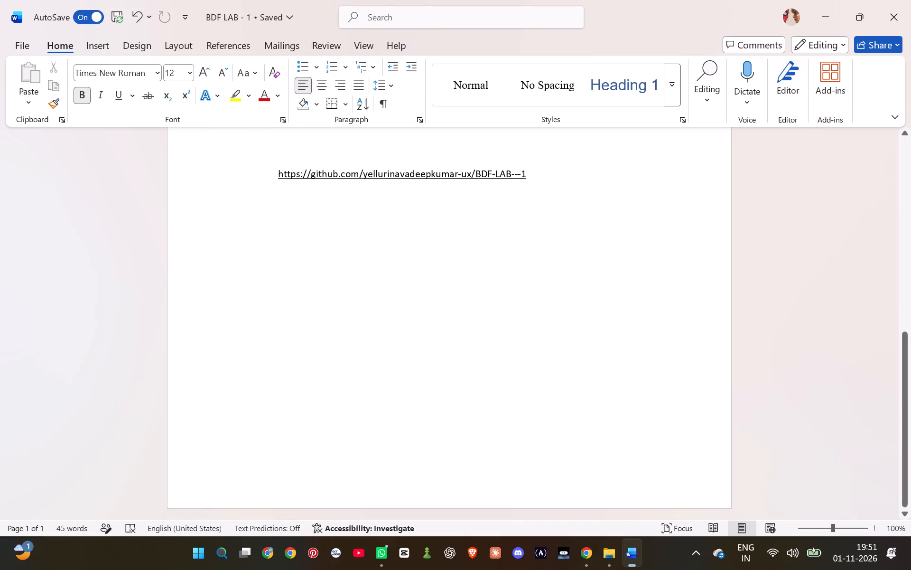
click(33, 44)
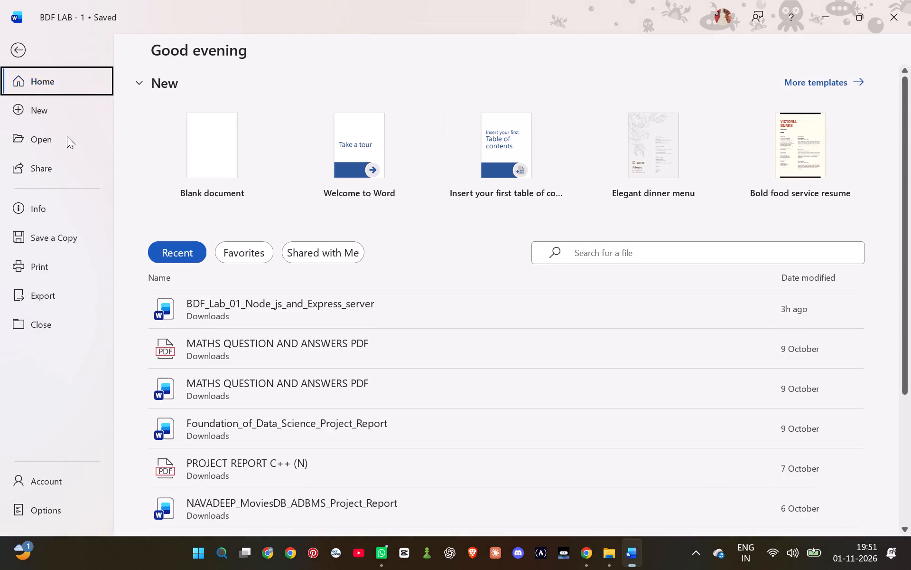
click(64, 241)
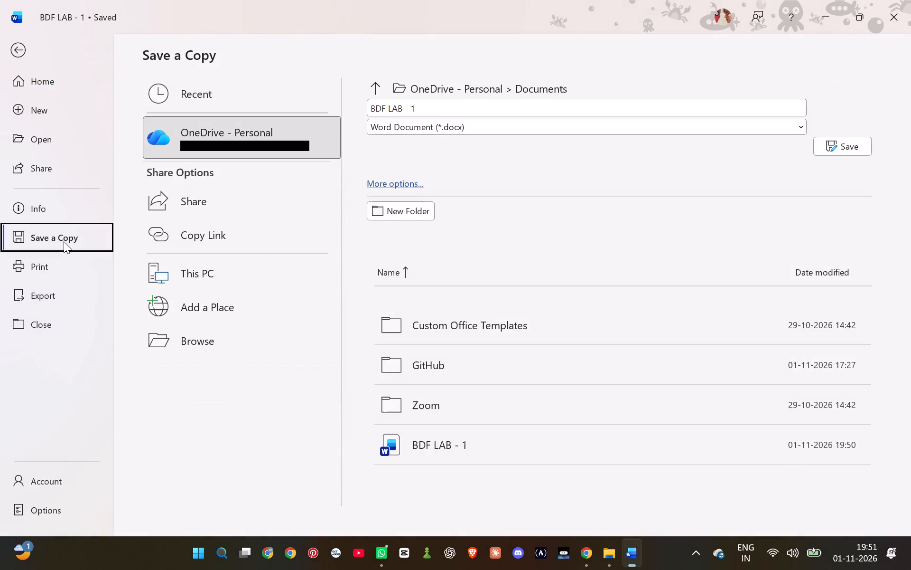
click(438, 122)
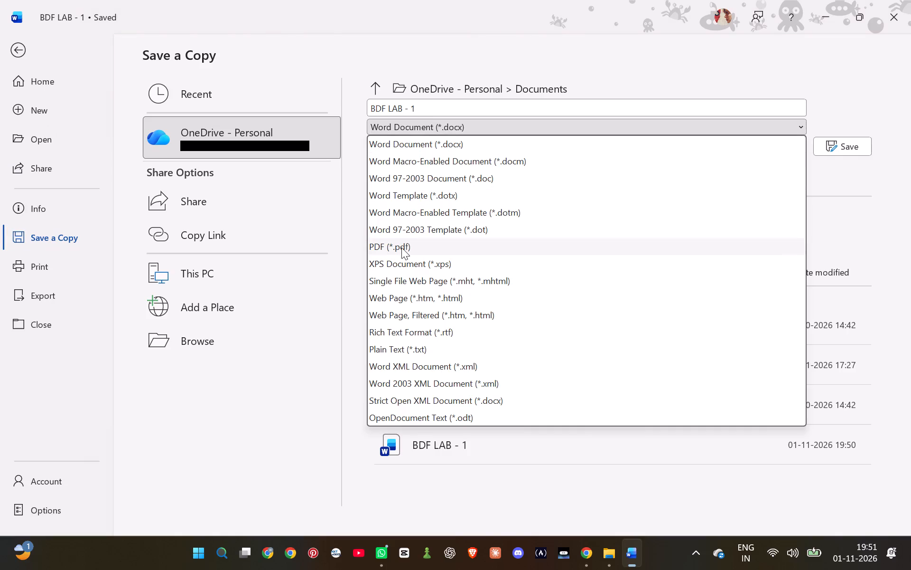
click(401, 247)
click(830, 144)
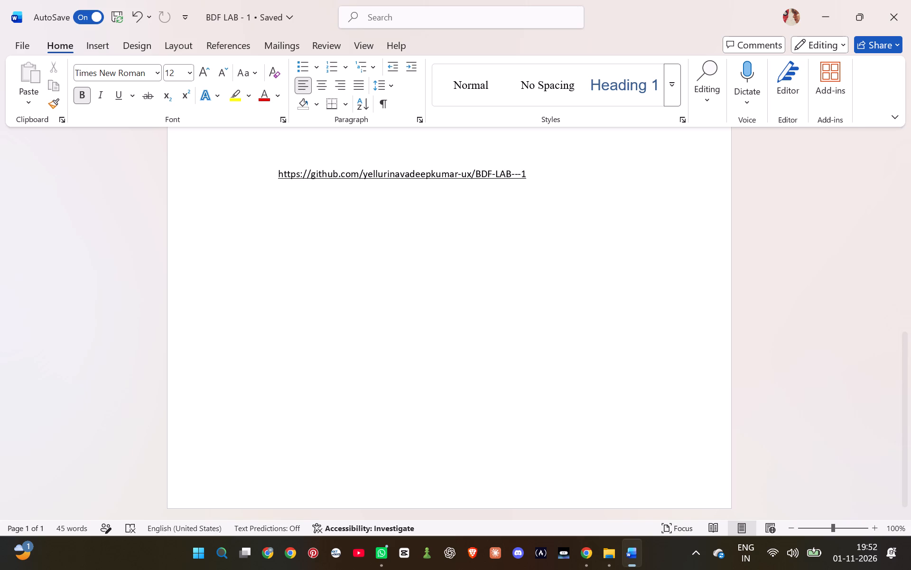
Save the BDF LAB - 1 document.
scroll(377, 226, up, 5)
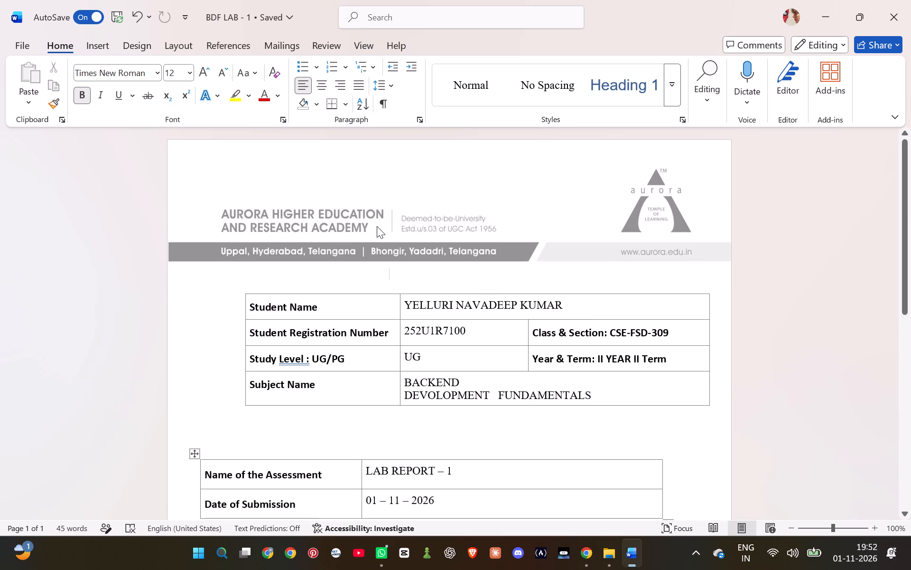
scroll(377, 226, up, 1)
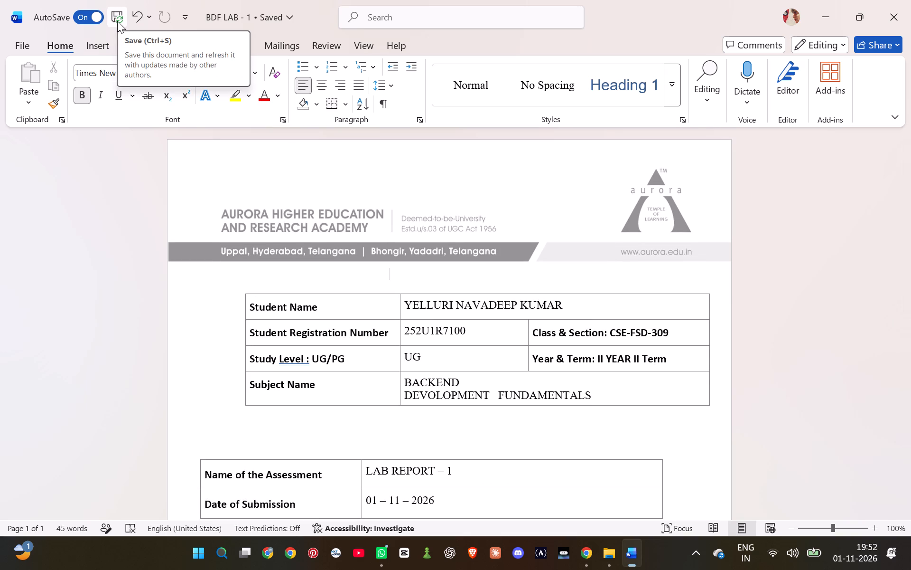
click(117, 21)
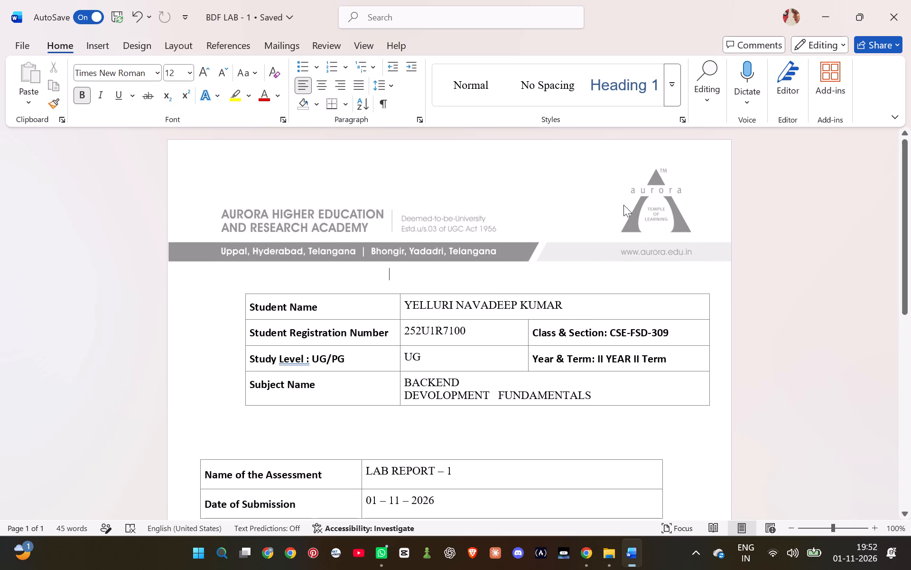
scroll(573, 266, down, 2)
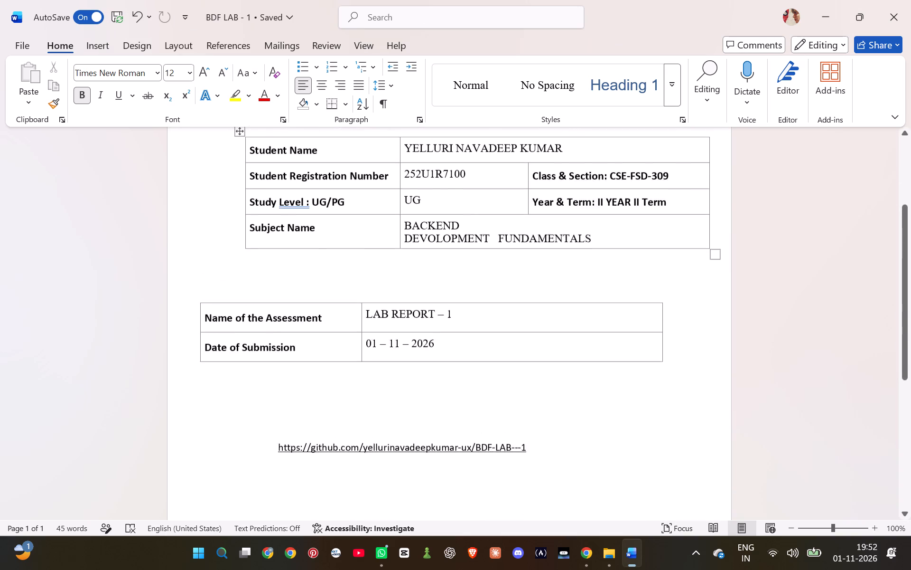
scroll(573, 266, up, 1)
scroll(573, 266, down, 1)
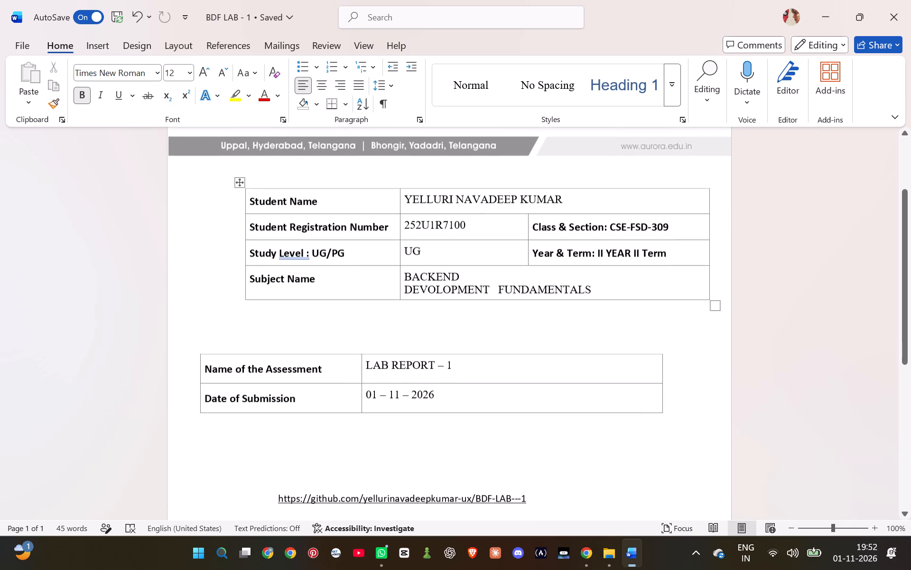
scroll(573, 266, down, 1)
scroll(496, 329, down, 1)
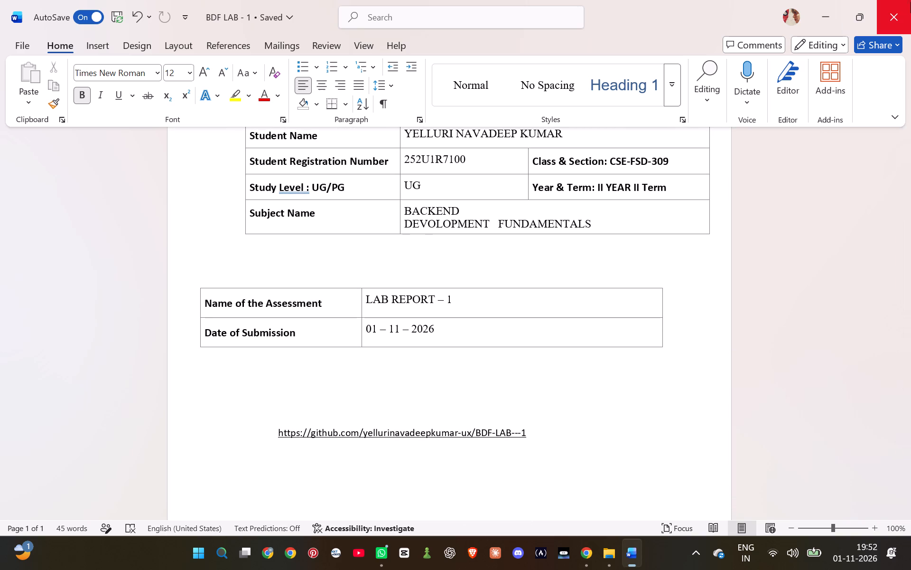
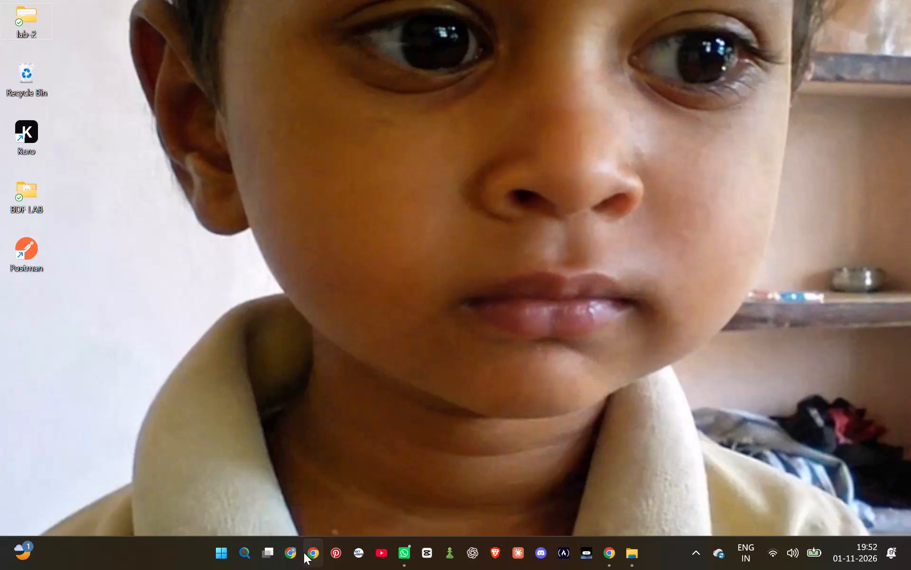
Switch to Chrome with the student's profile and open the Backend Development Fundamentals assessments in the Aurora portal.
click(304, 552)
click(606, 280)
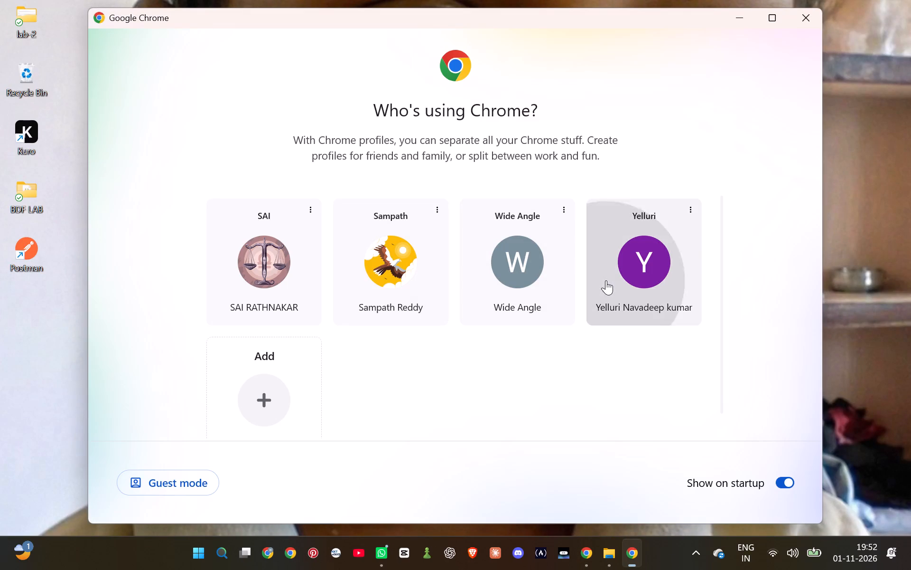
click(96, 20)
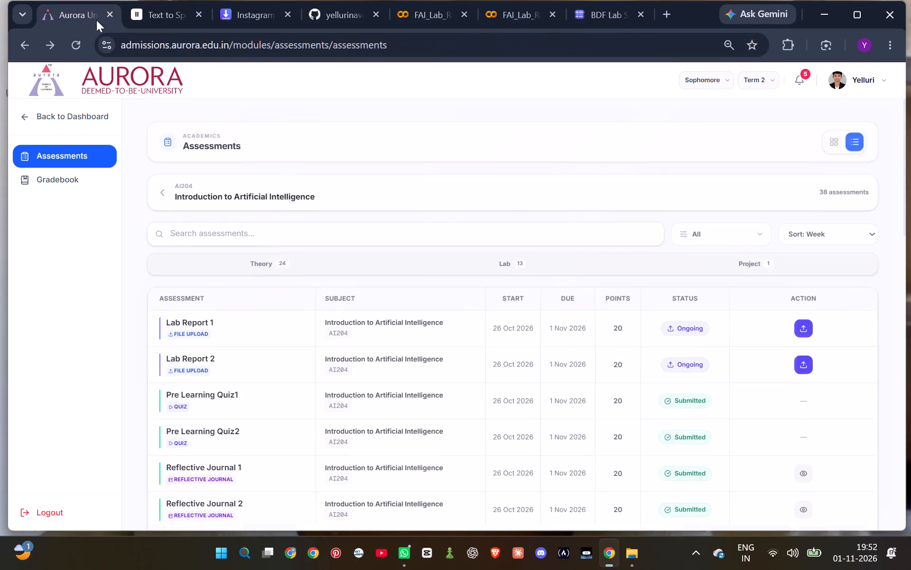
click(163, 190)
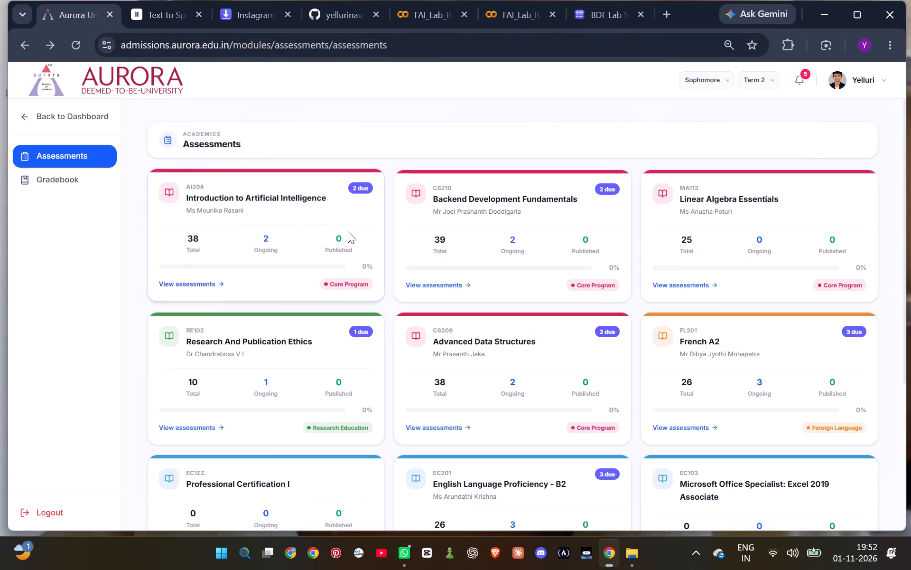
scroll(588, 231, down, 1)
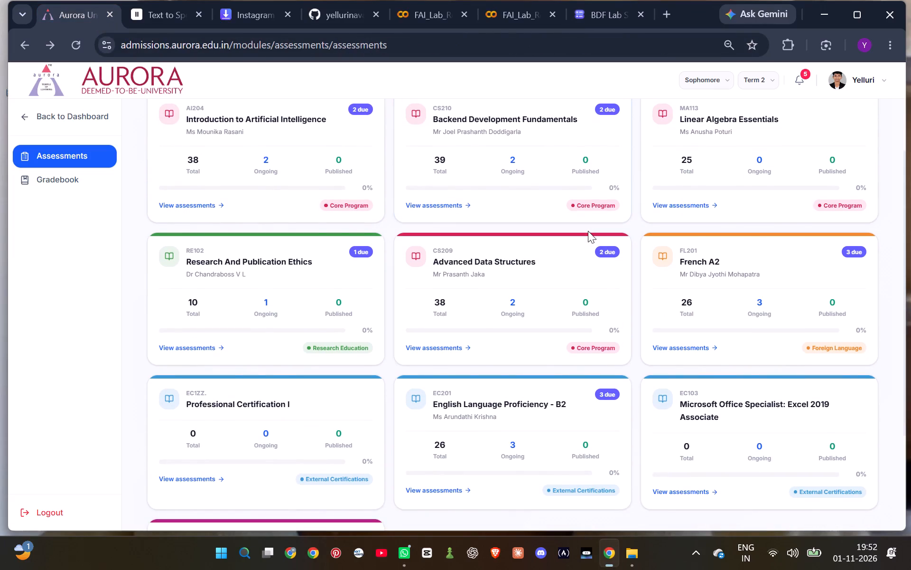
scroll(588, 231, down, 1)
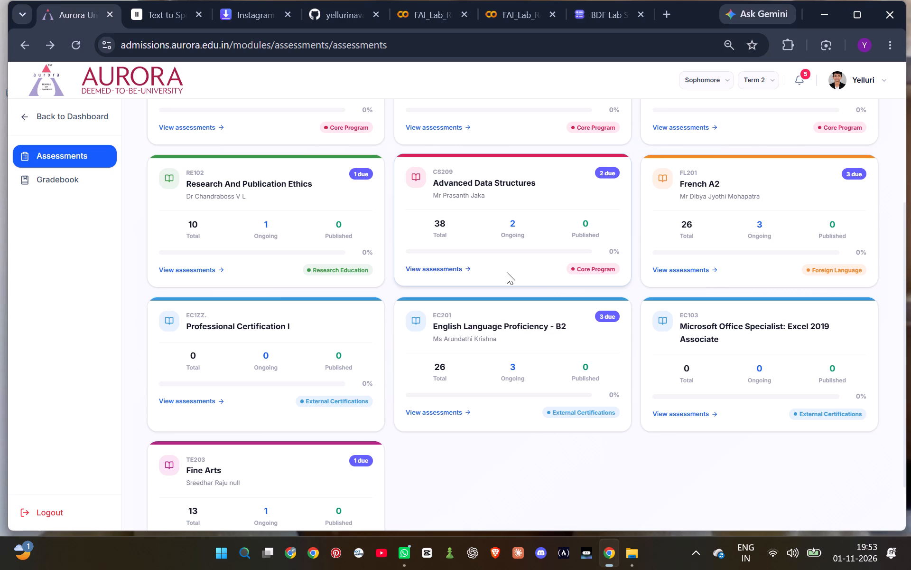
scroll(507, 272, up, 1)
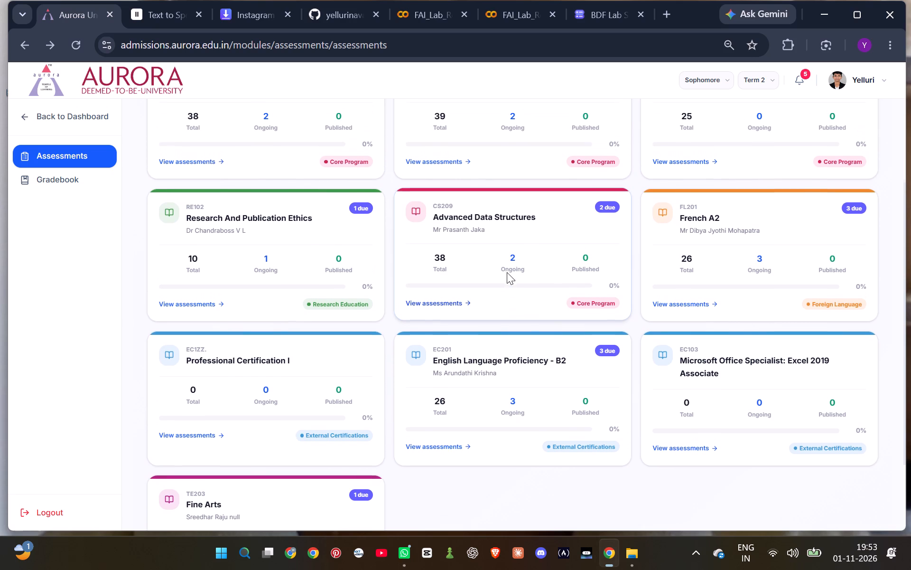
scroll(507, 272, up, 2)
click(522, 208)
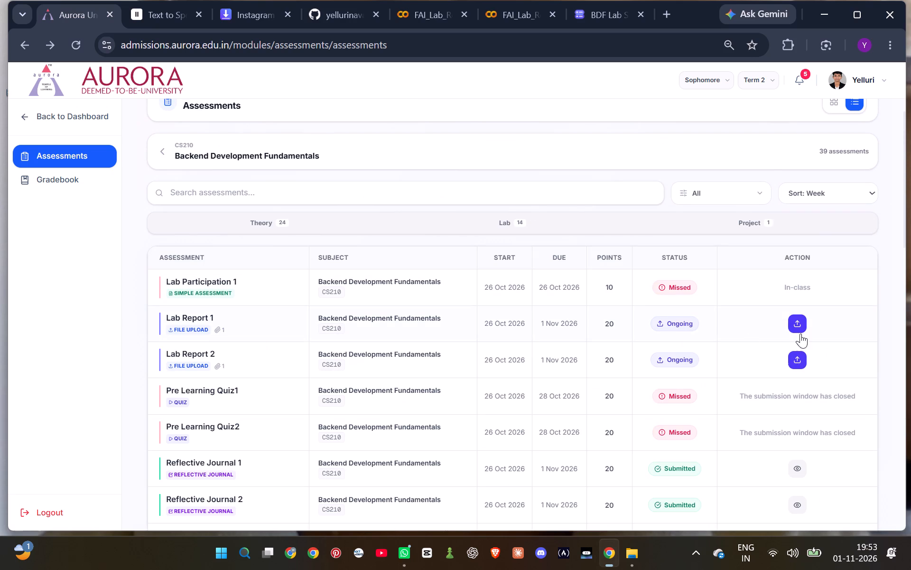
Submit the BDF LAB - 1 PDF from the personal OneDrive Documents folder for Lab Report 1.
click(801, 322)
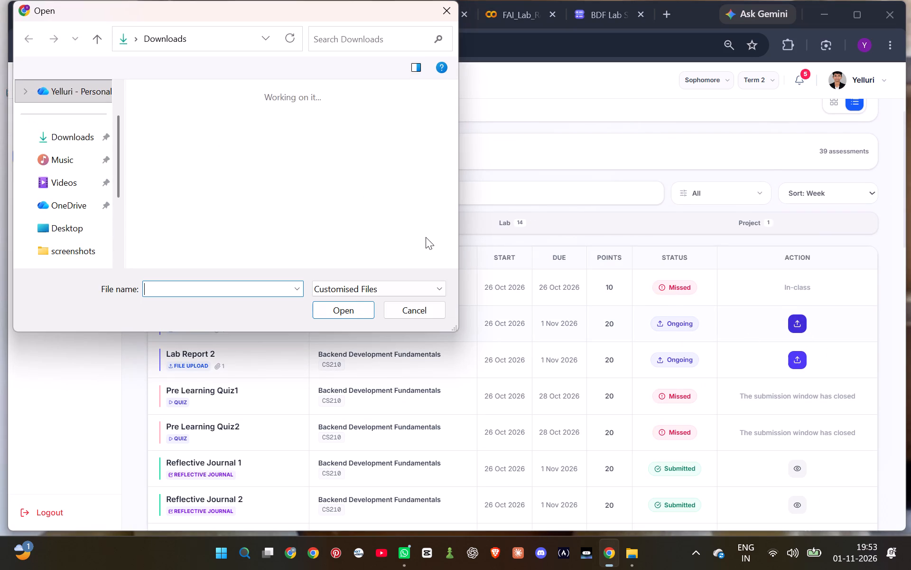
scroll(62, 143, up, 1)
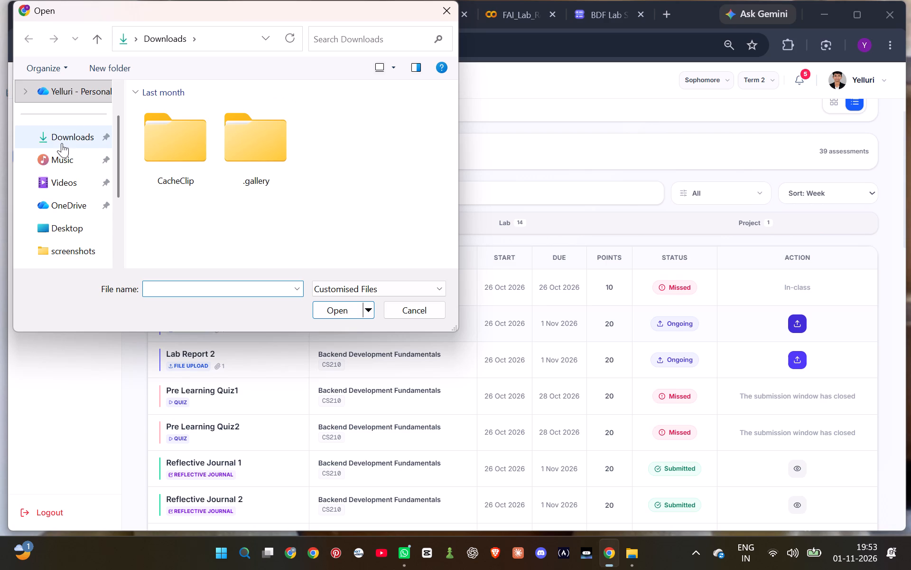
scroll(62, 143, up, 1)
click(68, 140)
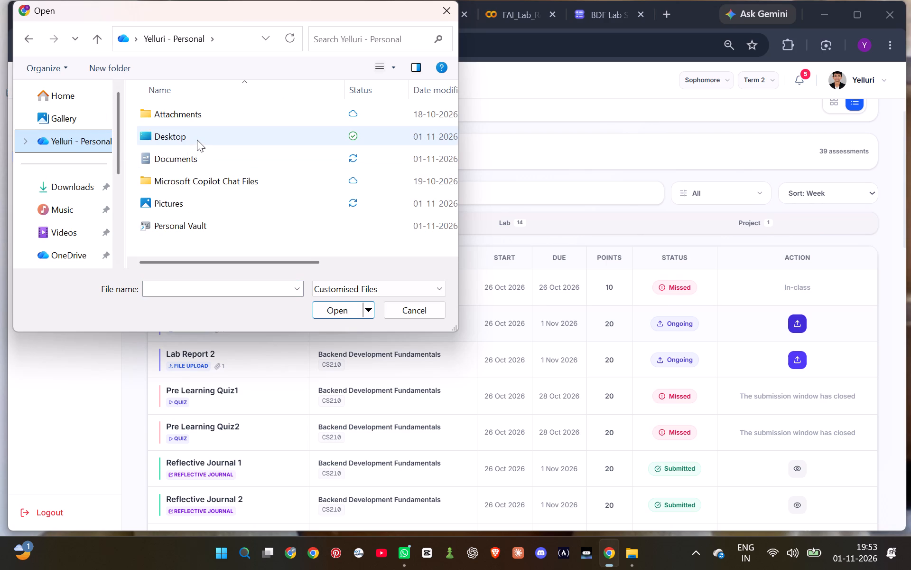
double_click(200, 159)
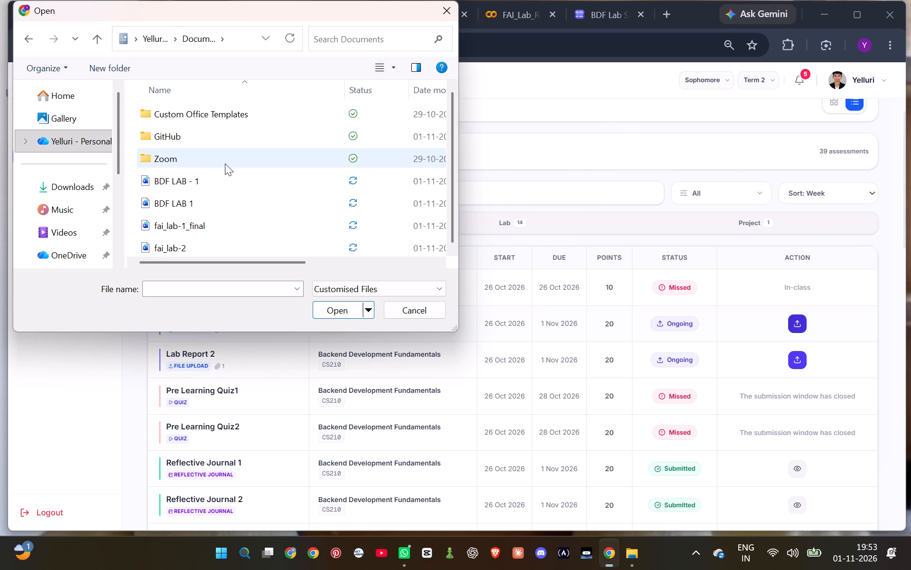
scroll(250, 184, down, 1)
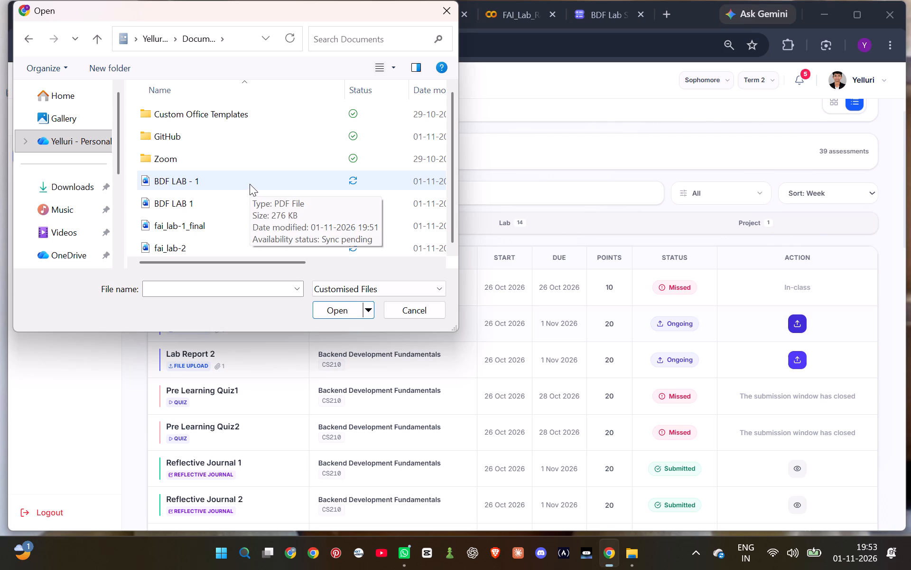
scroll(250, 184, down, 1)
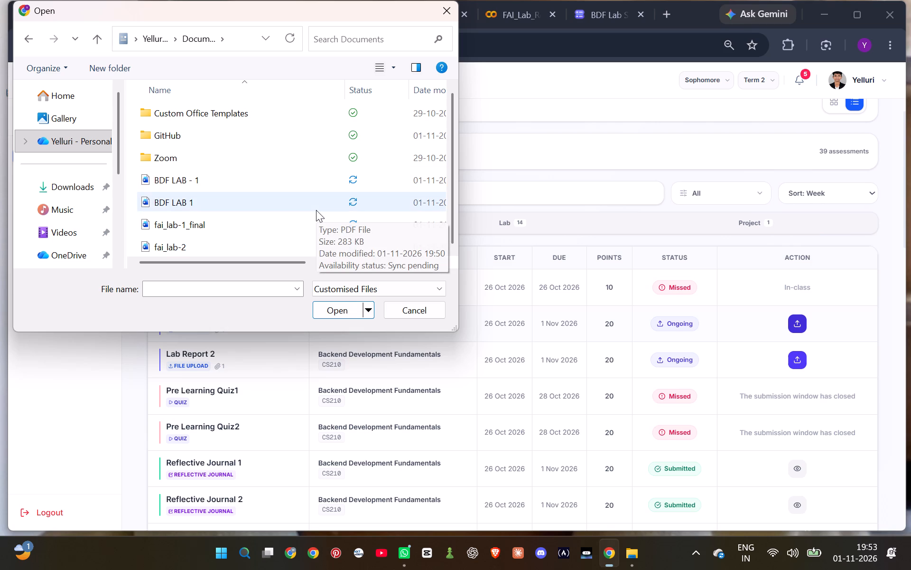
double_click(322, 181)
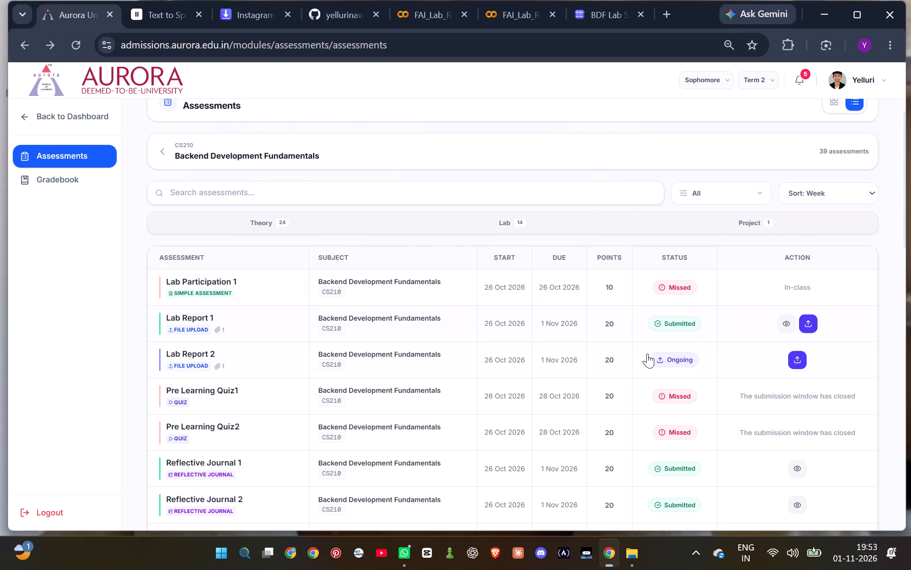
Review the submitted Lab Report 1 PDF, check its GitHub repository link, and close that tab.
click(785, 327)
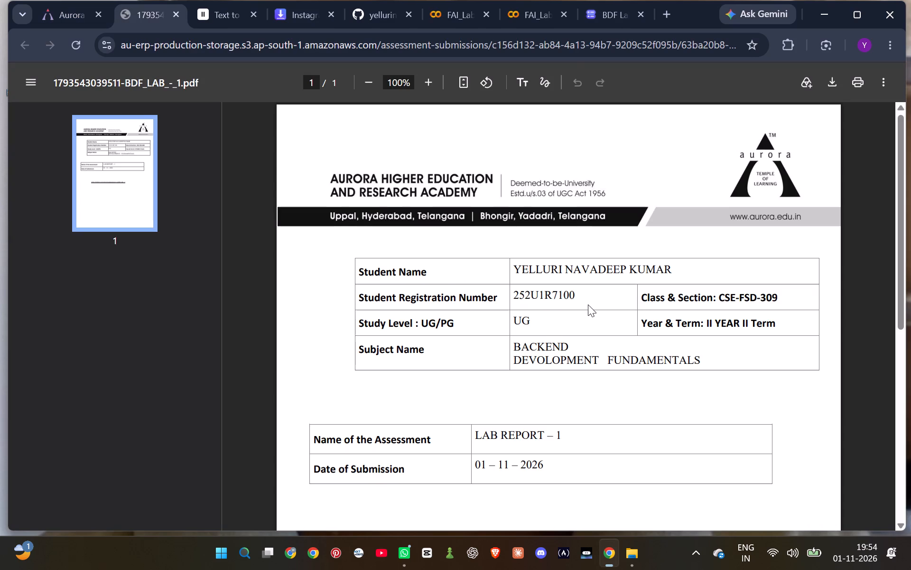
scroll(588, 304, down, 5)
scroll(588, 304, up, 2)
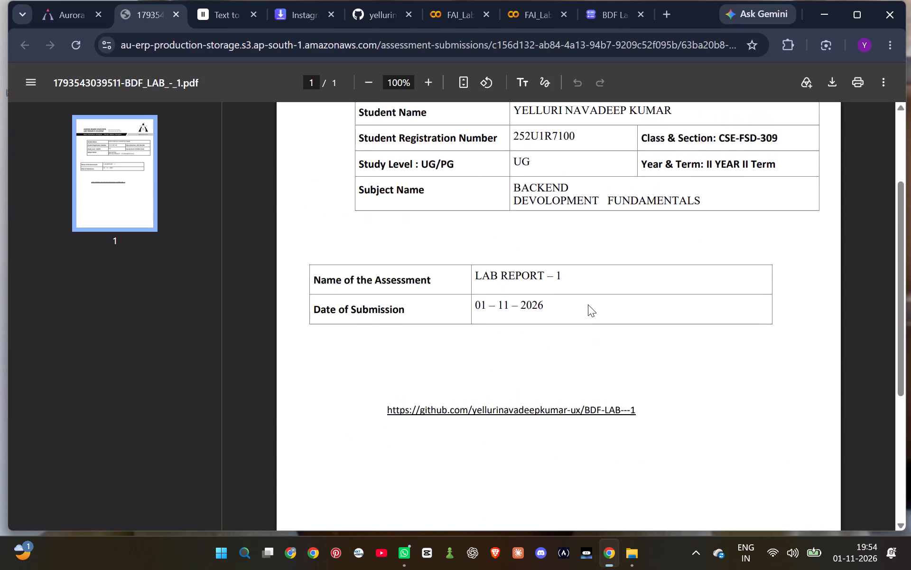
click(560, 444)
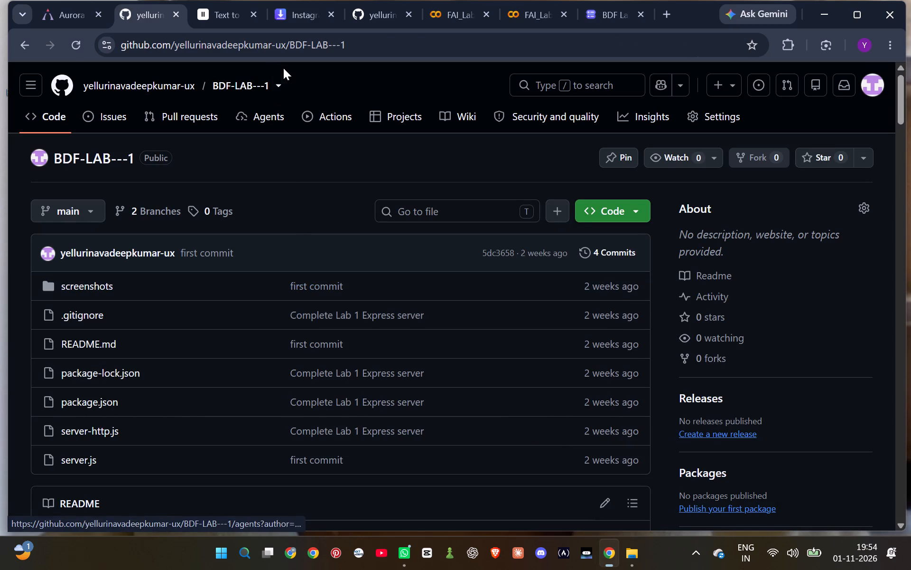
click(177, 14)
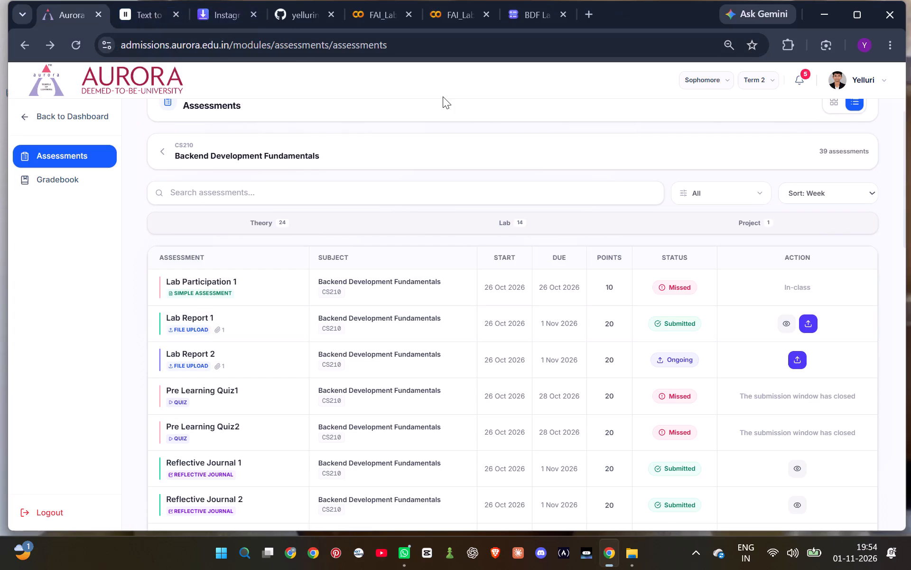
In the BDF Lab Submissions Y2T2 form, set the lab task number to Lab 1.
click(604, 14)
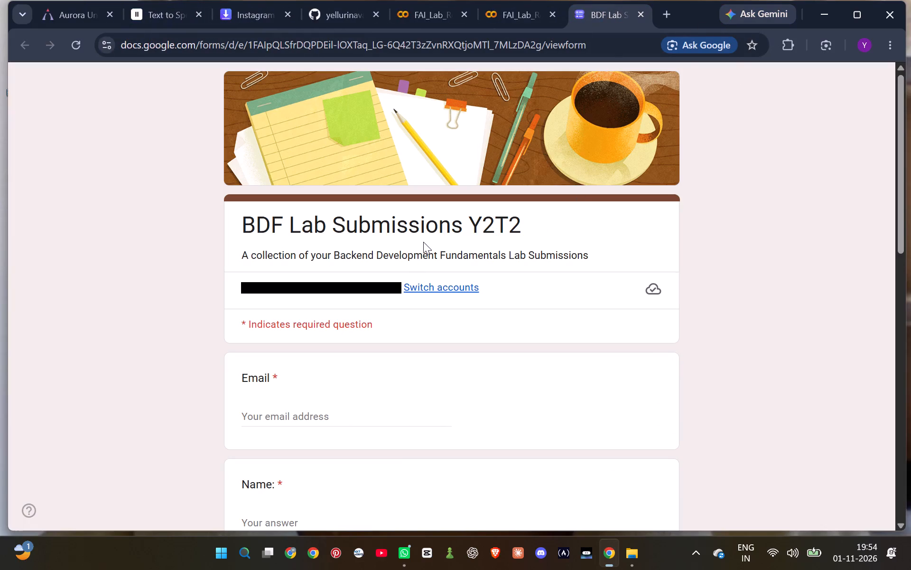
scroll(423, 242, down, 3)
scroll(335, 227, down, 2)
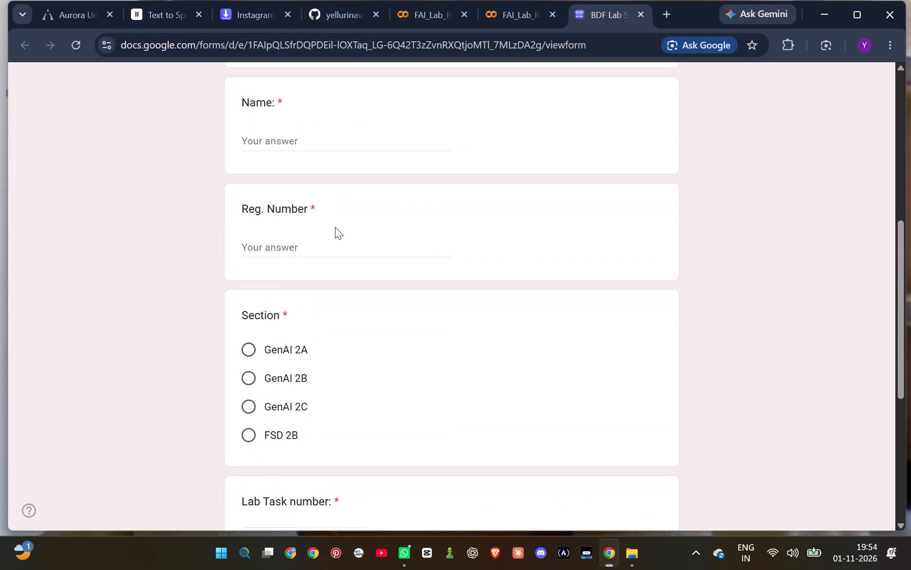
scroll(335, 227, down, 2)
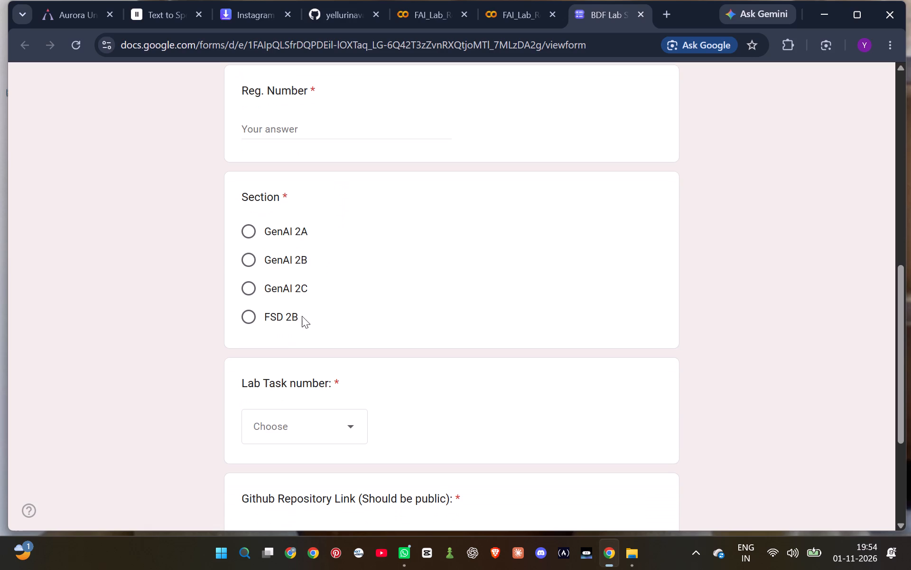
scroll(354, 323, down, 1)
click(342, 342)
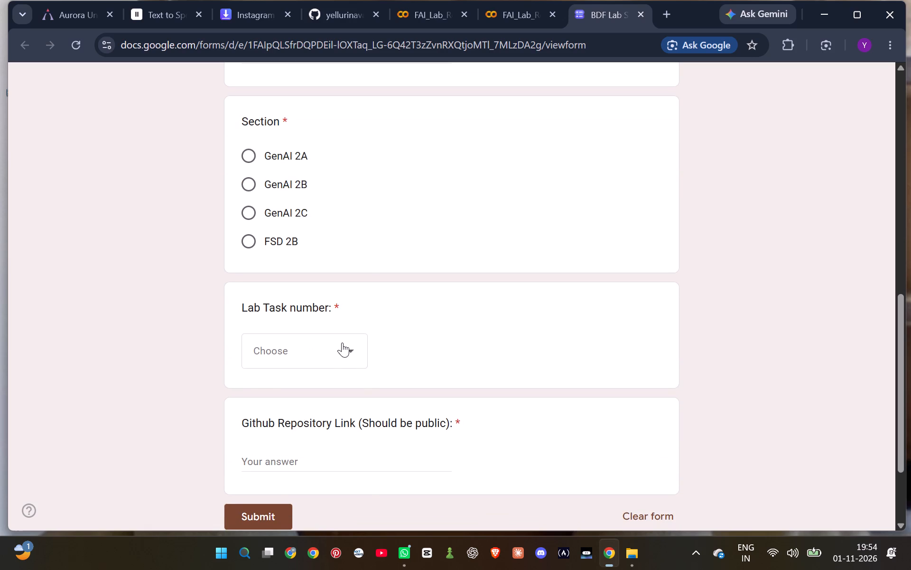
click(282, 185)
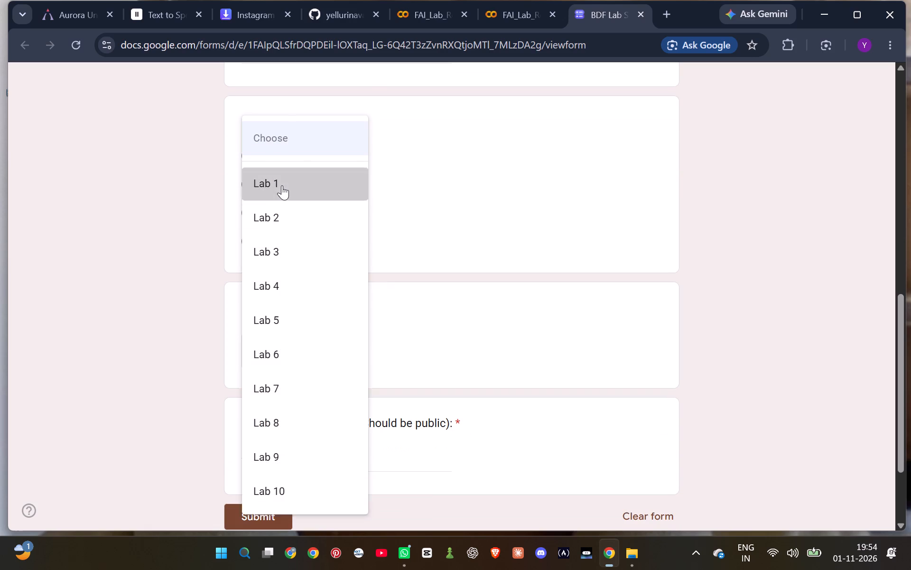
Fill in the GitHub repository link with the copied address of the BDF-LAB---1 repository's main page.
click(299, 457)
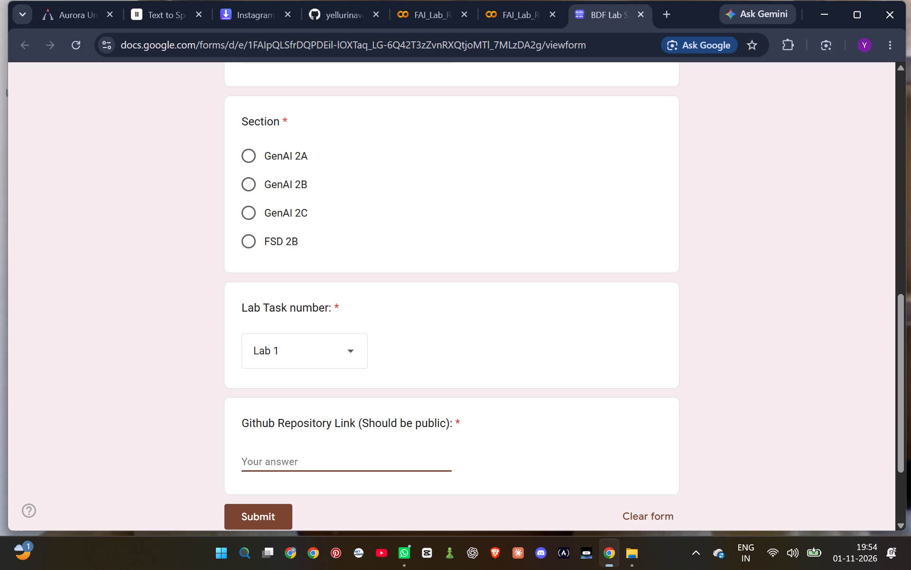
key(super+v)
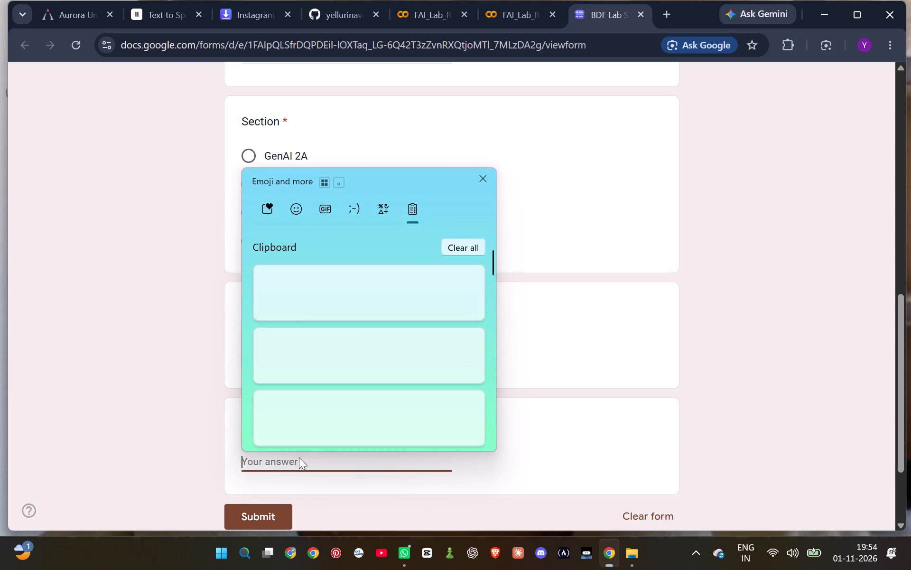
scroll(376, 342, down, 1)
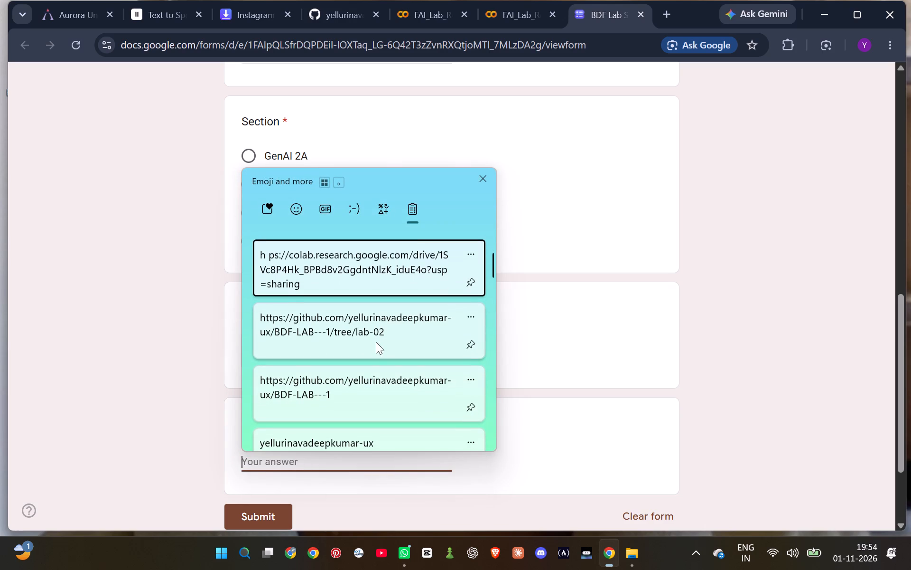
scroll(376, 342, down, 1)
click(332, 381)
key(ctrl+v)
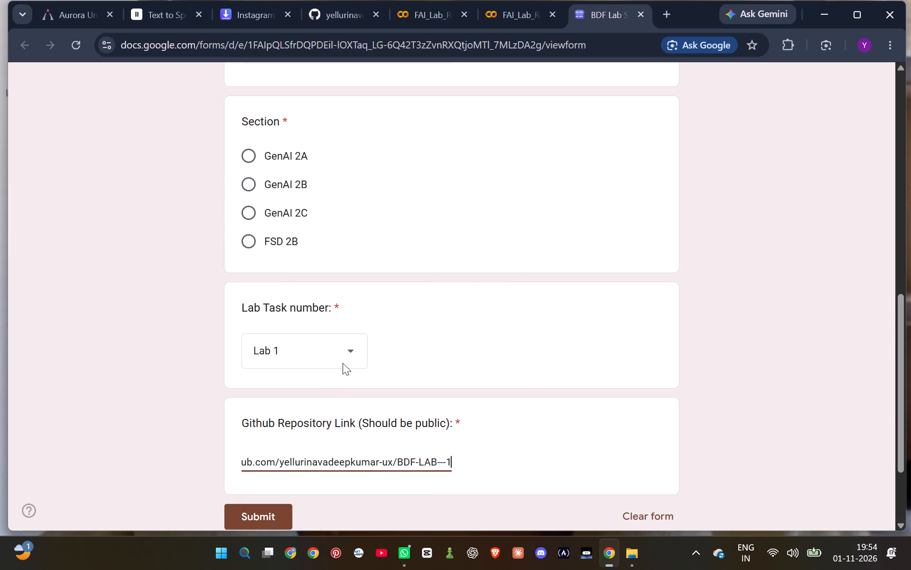
Choose FSD 2B as the section.
scroll(389, 308, up, 1)
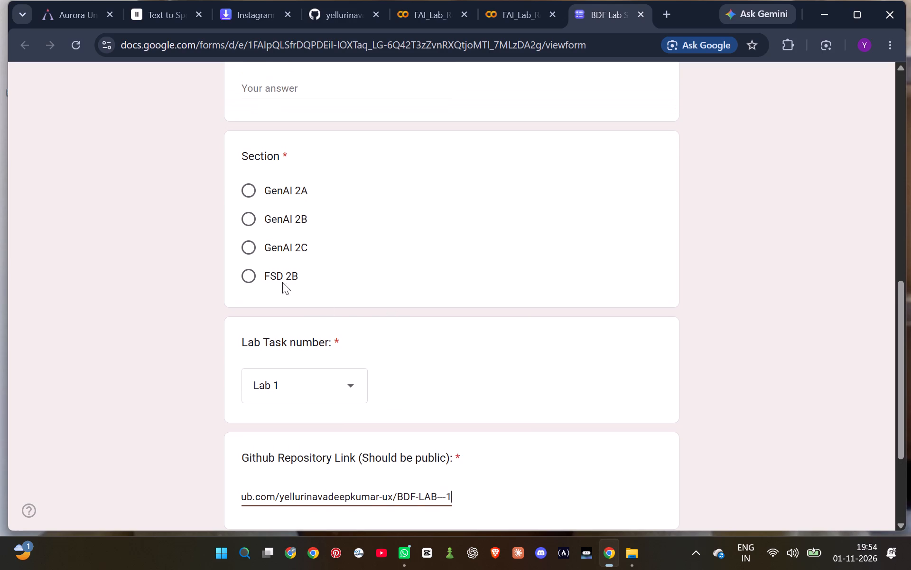
click(251, 270)
Enter the student's registration number in the form.
scroll(367, 252, right, 1)
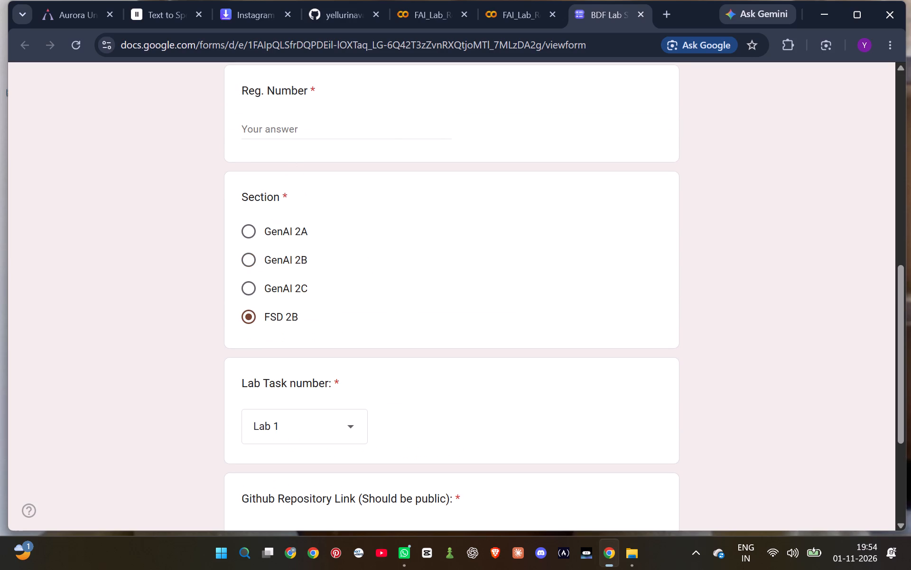
click(266, 132)
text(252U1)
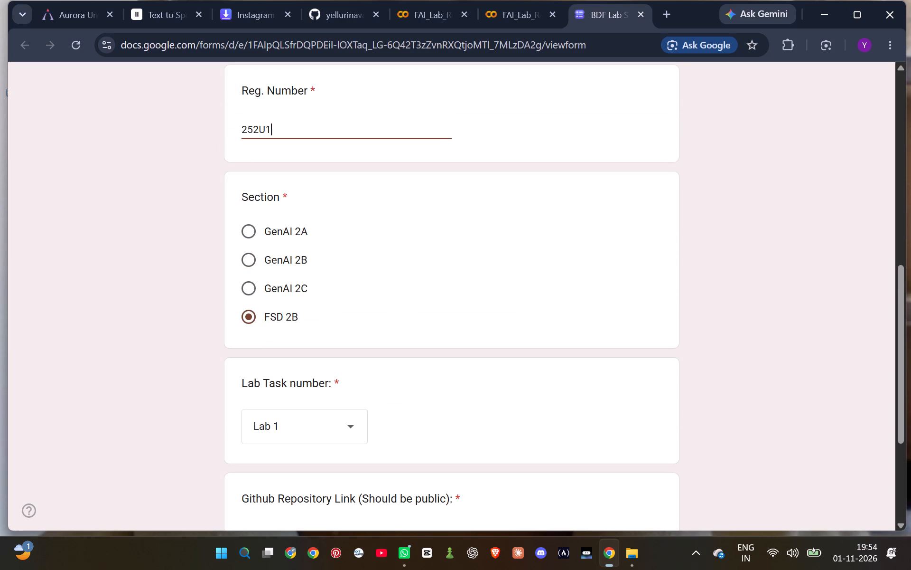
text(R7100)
Enter the student's name in capital letters in the form.
scroll(323, 239, up, 3)
click(283, 283)
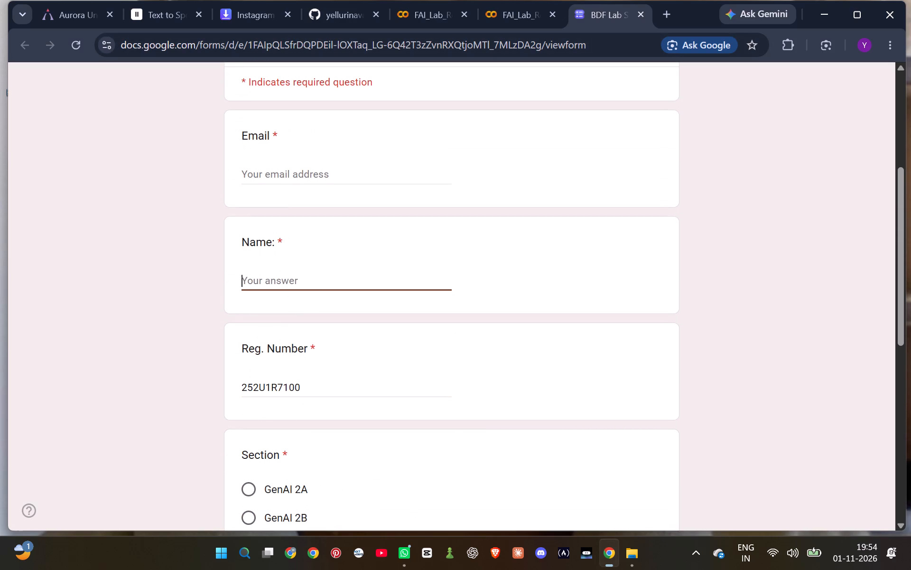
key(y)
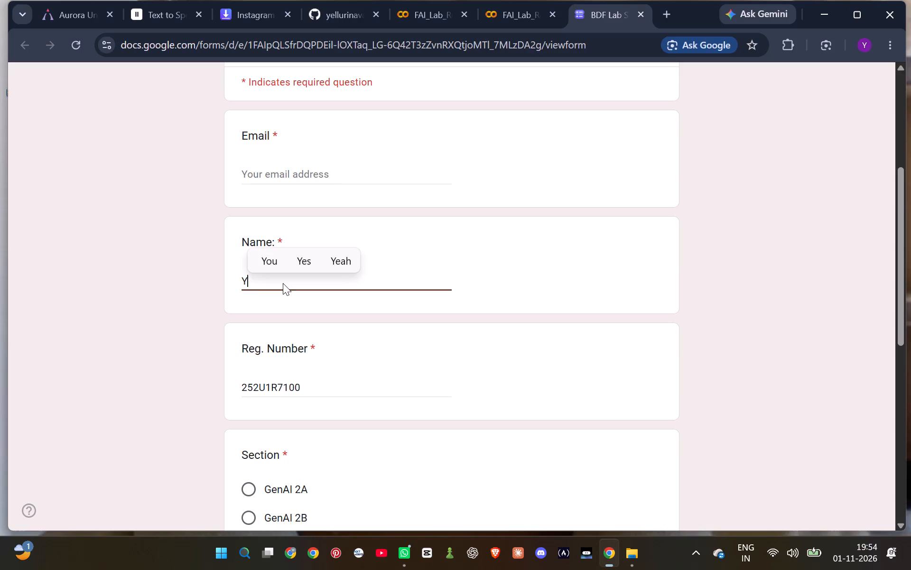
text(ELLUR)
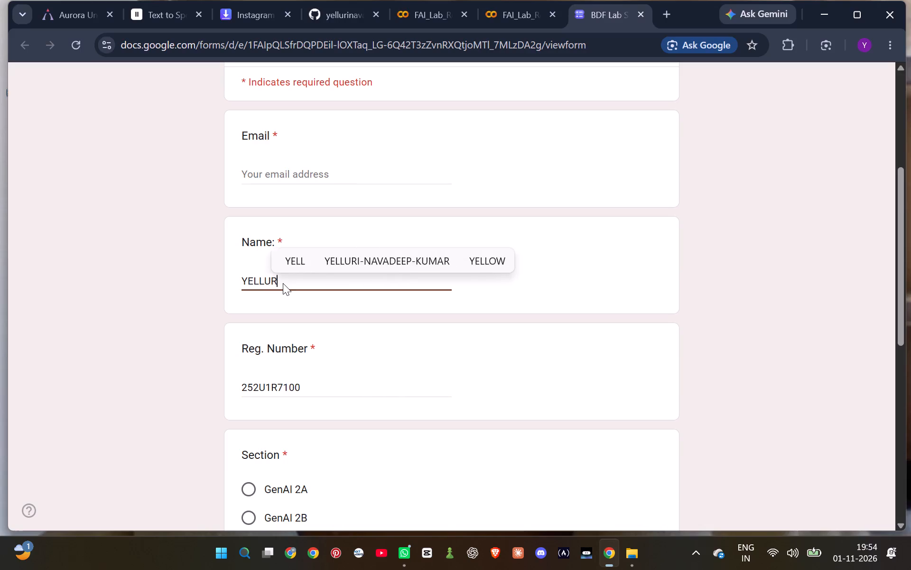
Complete the partly entered name with the suggested hyphenated full name in capital letters.
click(358, 263)
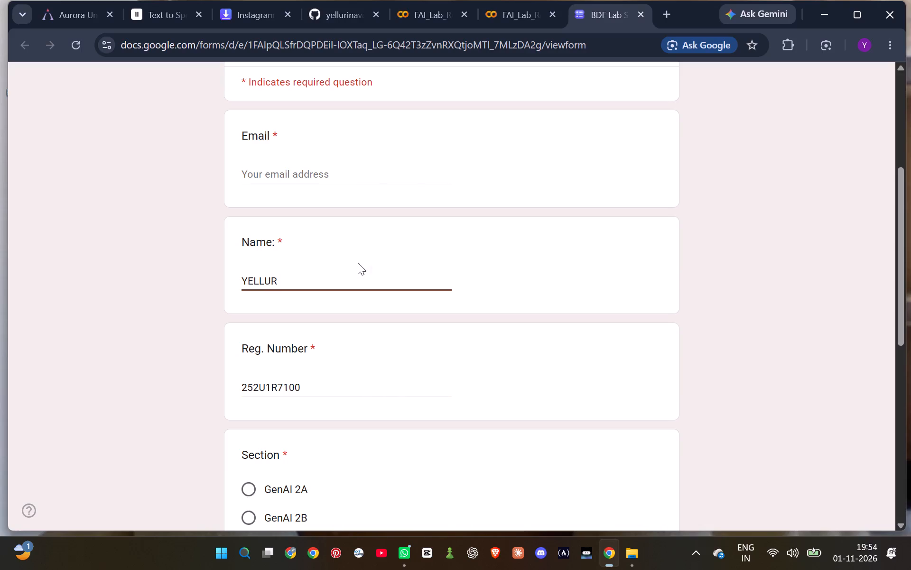
Fill in the required email field with the student's saved email address.
click(324, 176)
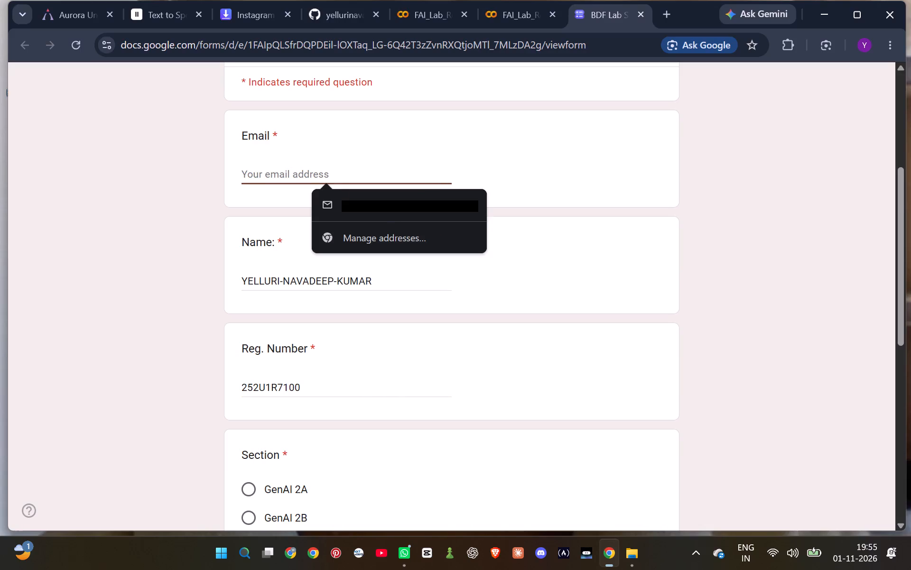
click(383, 209)
Check the completed answers and submit the BDF Lab Submissions Y2T2 form for Lab 1.
scroll(427, 222, up, 2)
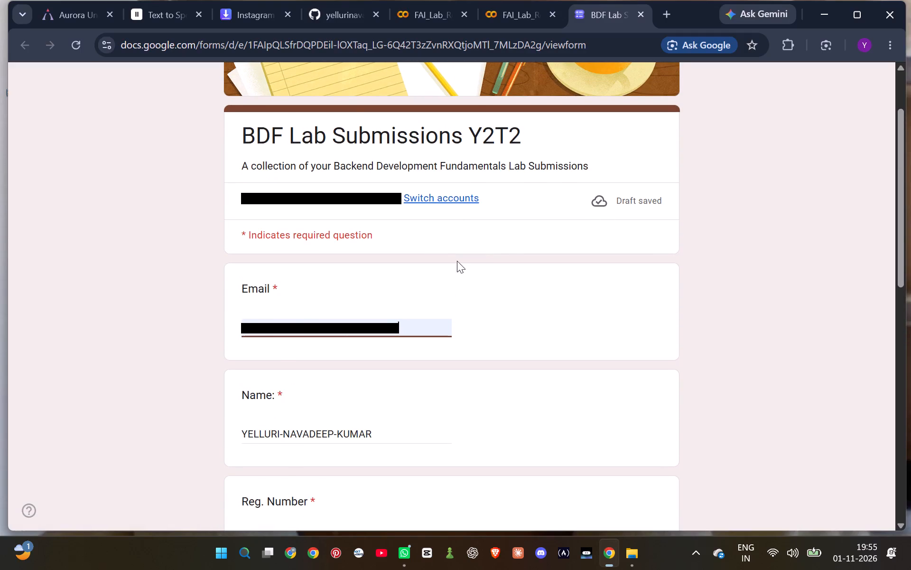
scroll(495, 262, down, 5)
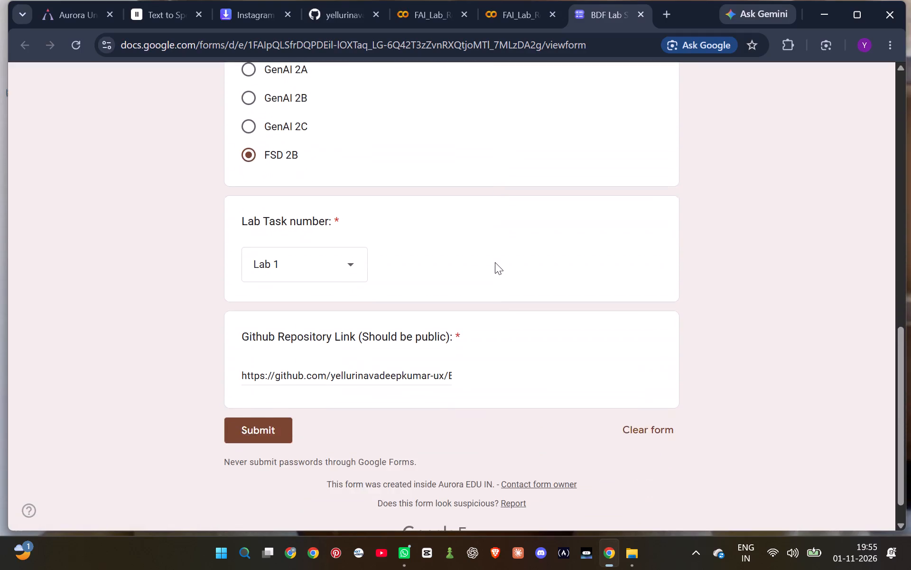
scroll(495, 262, down, 2)
click(265, 402)
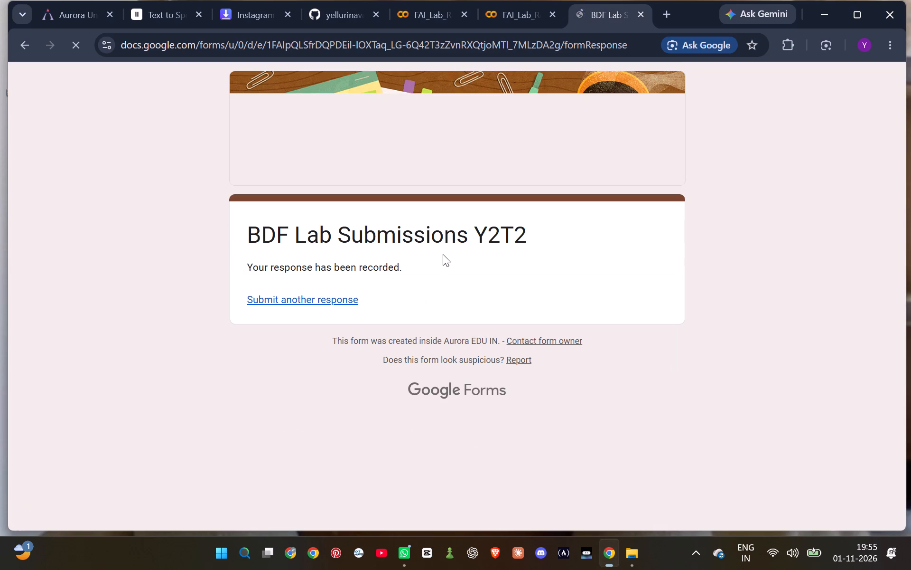
Minimize the browser and the STORAGE (C:) folder window to return to the desktop.
click(823, 4)
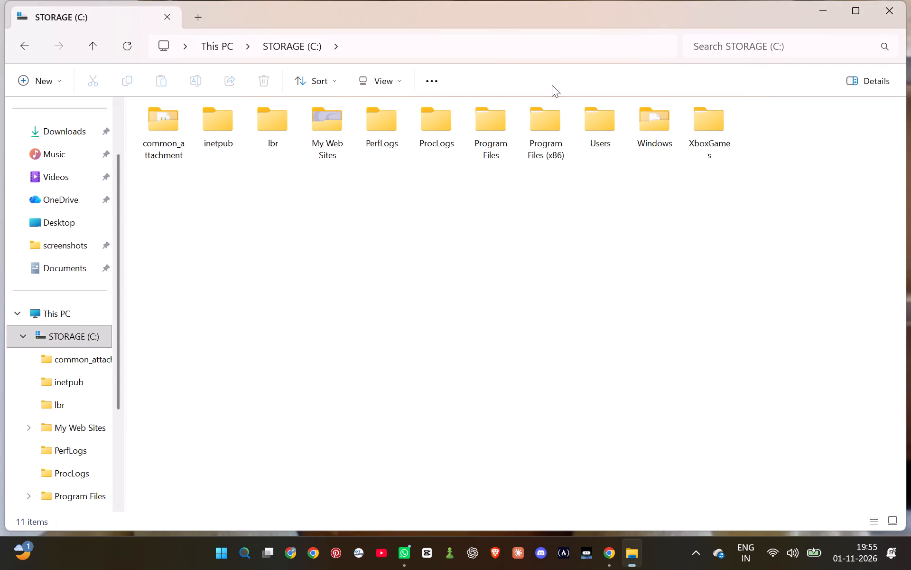
click(827, 6)
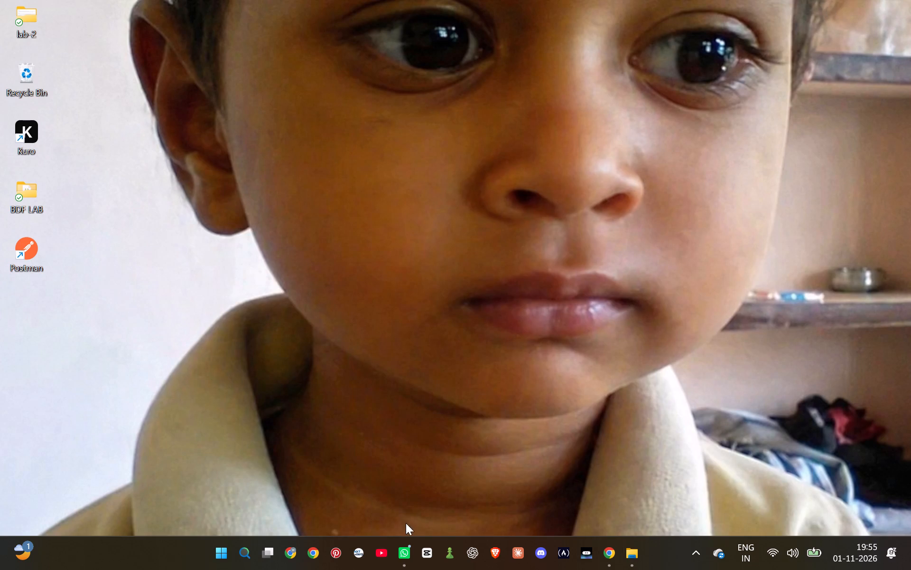
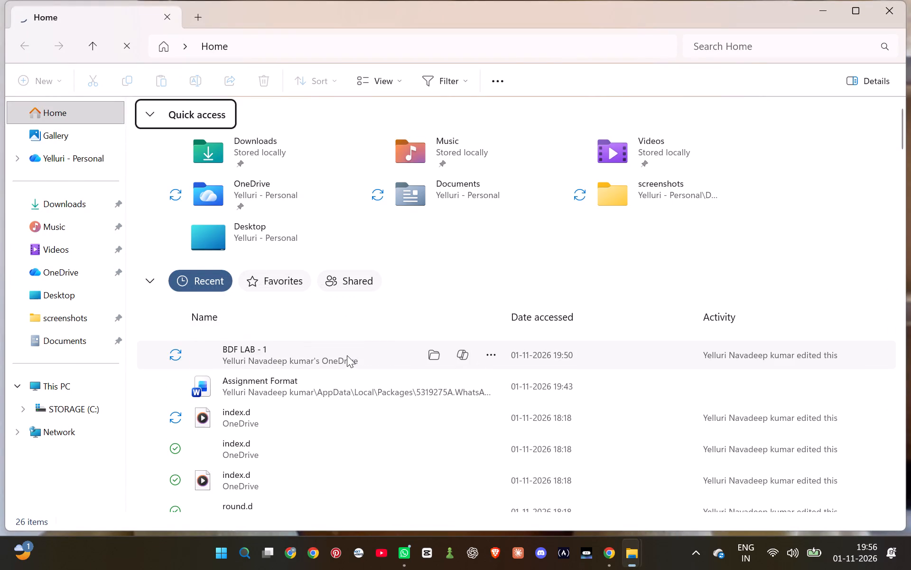
Open the BDF LAB - 1 Word document from the recent files in File Explorer.
double_click(347, 355)
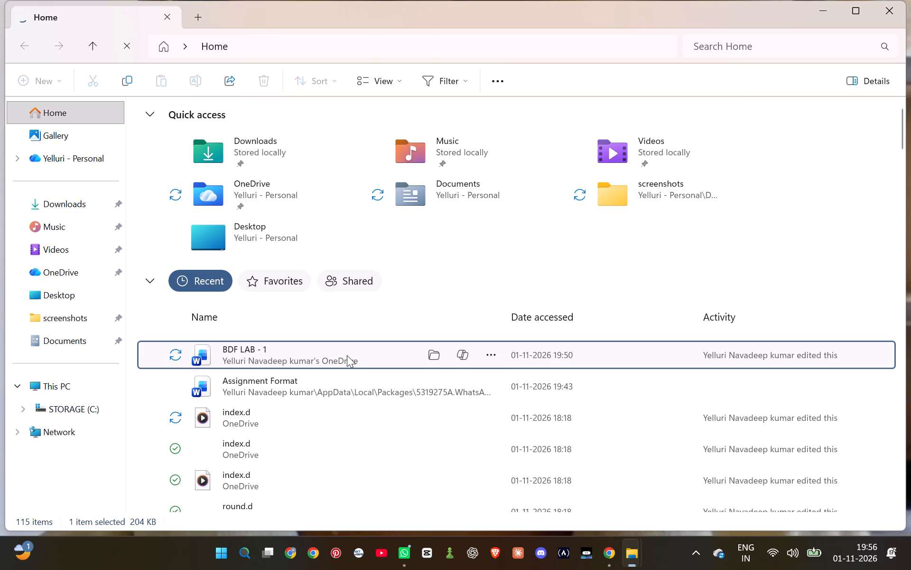
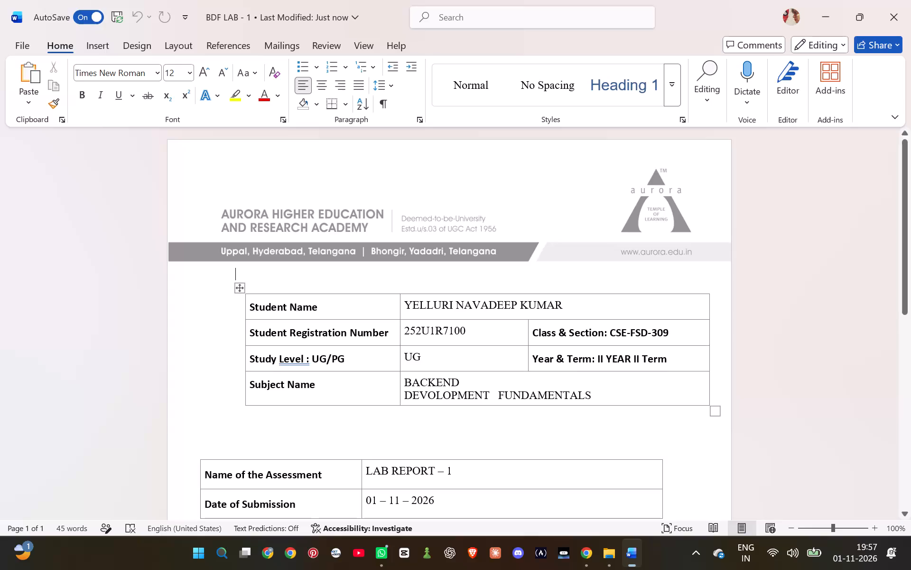
Review the BDF LAB - 1 report down to its repository link and close the document.
scroll(494, 433, down, 2)
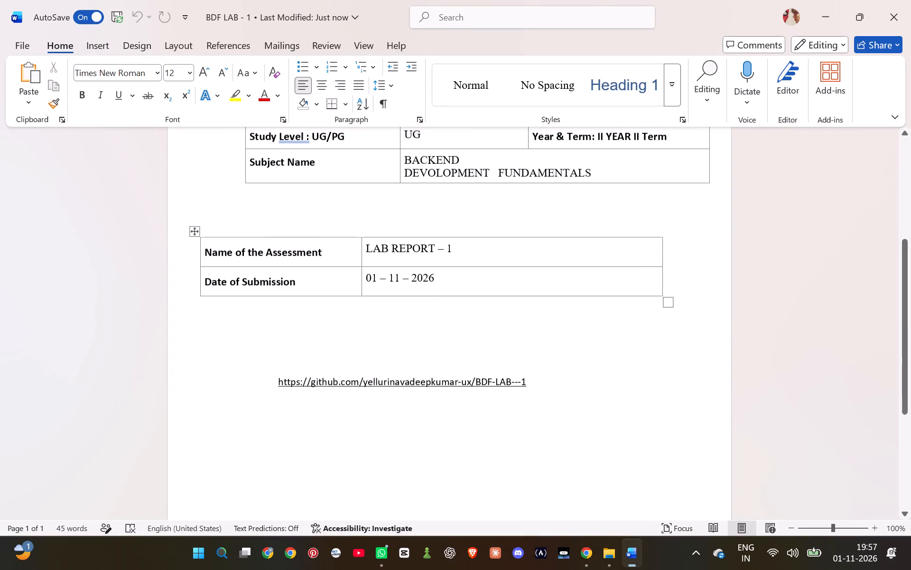
click(898, 9)
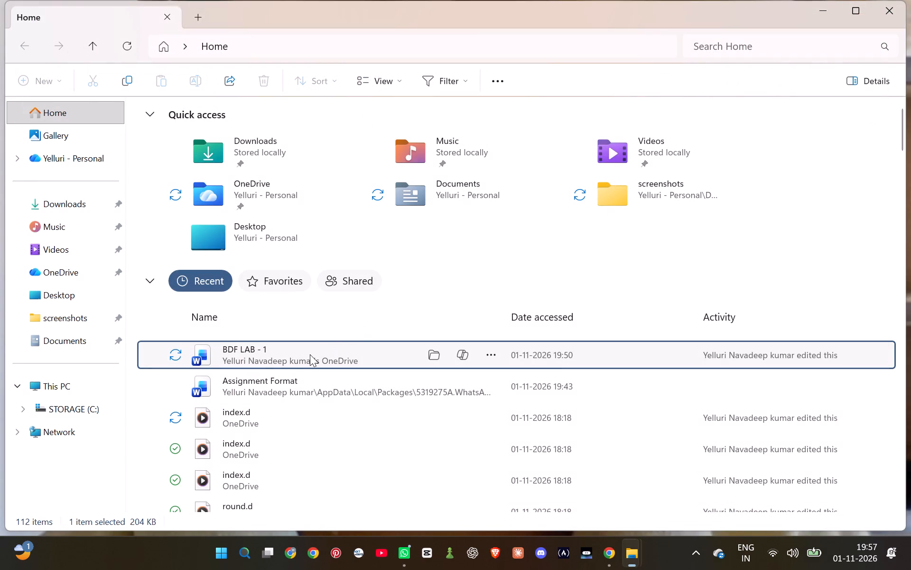
double_click(313, 352)
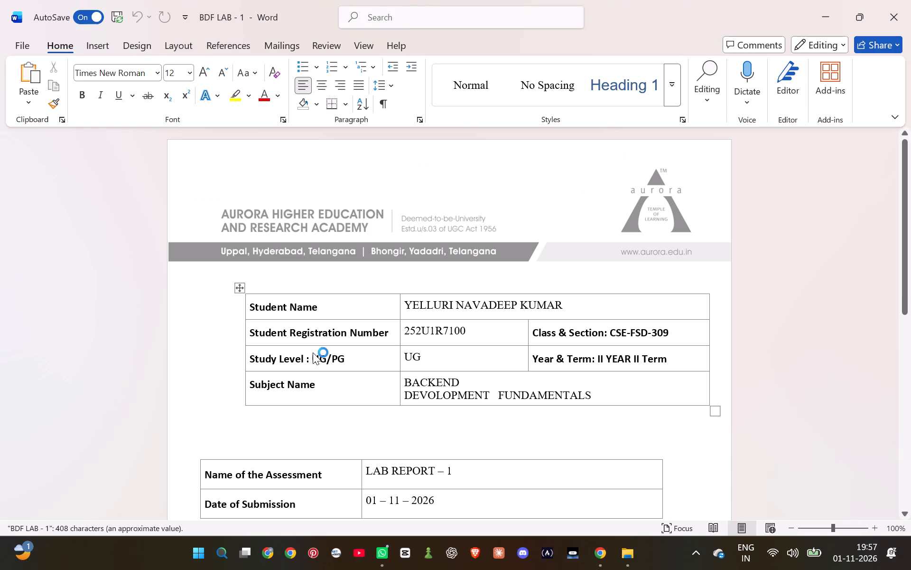
click(910, 0)
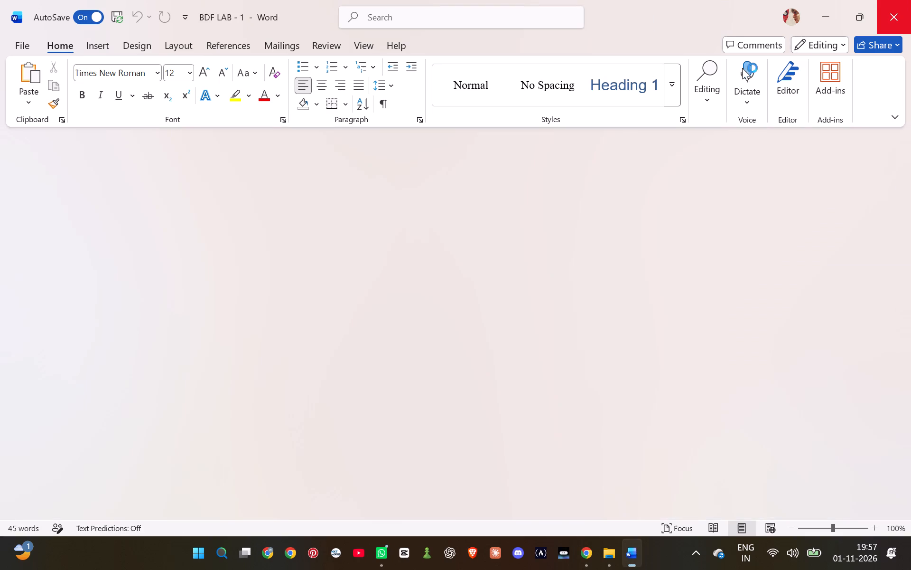
Open the Assignment Format document from the recent files.
double_click(303, 386)
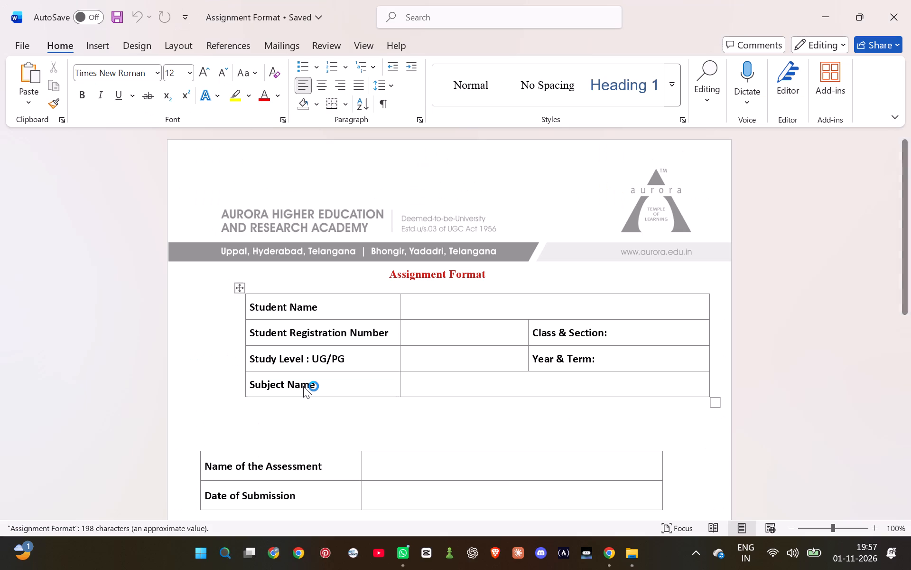
click(245, 8)
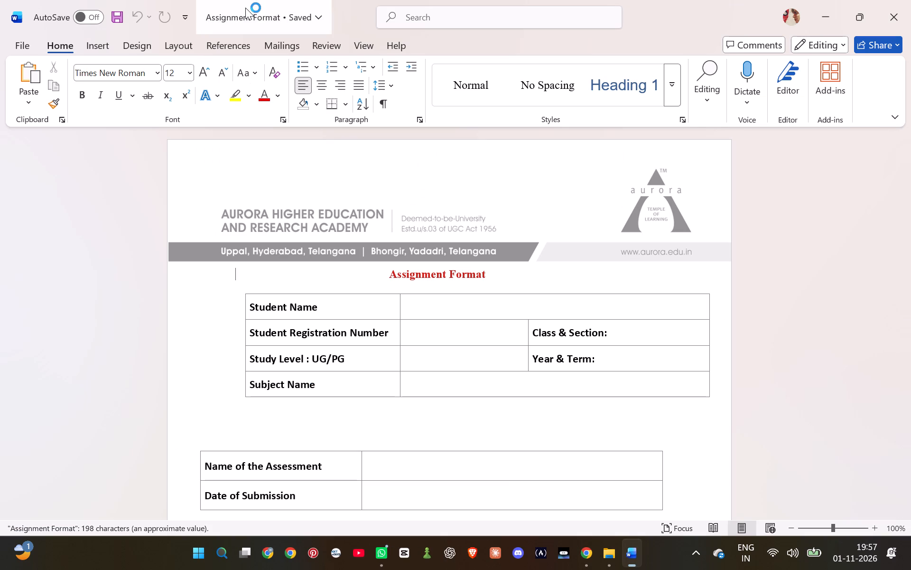
click(248, 13)
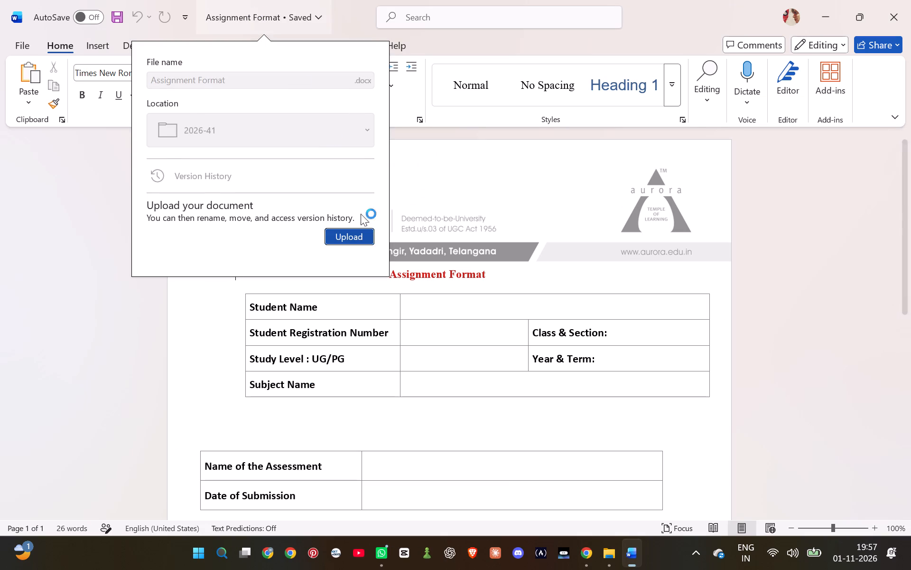
click(506, 269)
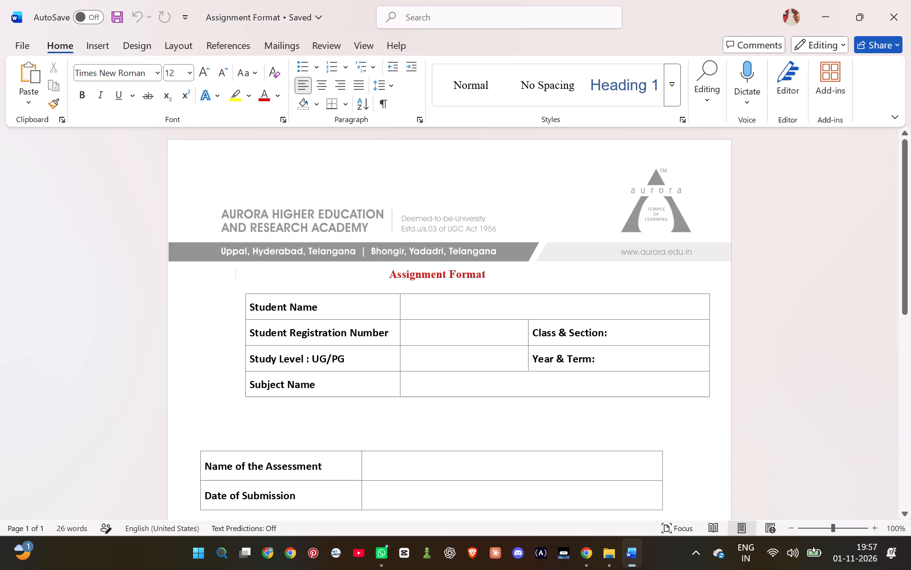
Delete the red "Assignment Format" heading above the student details table.
click(506, 269)
key(BackSpace)
key(BackSpace)
key(BackSpace)
key(BackSpace)
key(BackSpace)
key(BackSpace)
key(BackSpace)
key(BackSpace)
key(BackSpace)
key(BackSpace)
key(BackSpace)
key(BackSpace)
key(BackSpace)
key(BackSpace)
key(BackSpace)
key(BackSpace)
key(BackSpace)
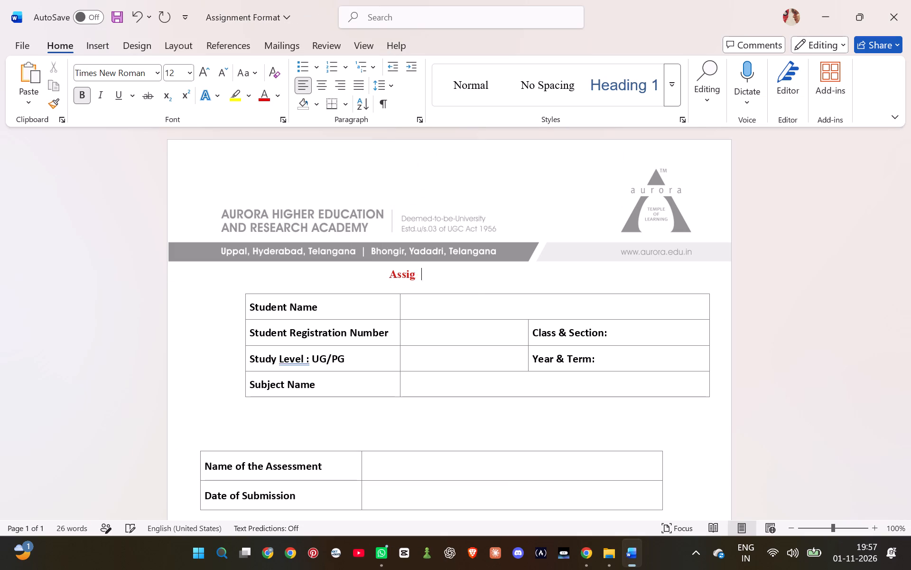
Enter the student's name in capital letters and the registration number in the student details table.
click(493, 309)
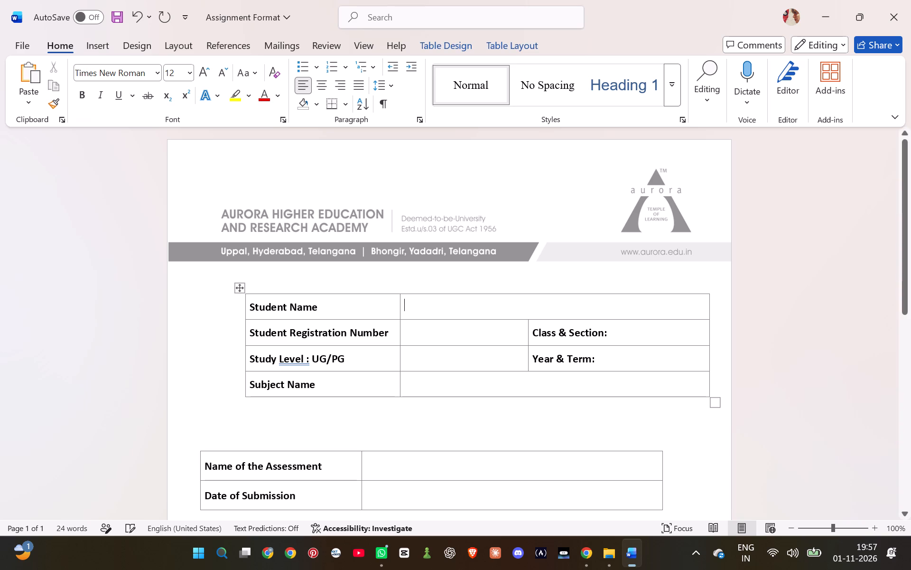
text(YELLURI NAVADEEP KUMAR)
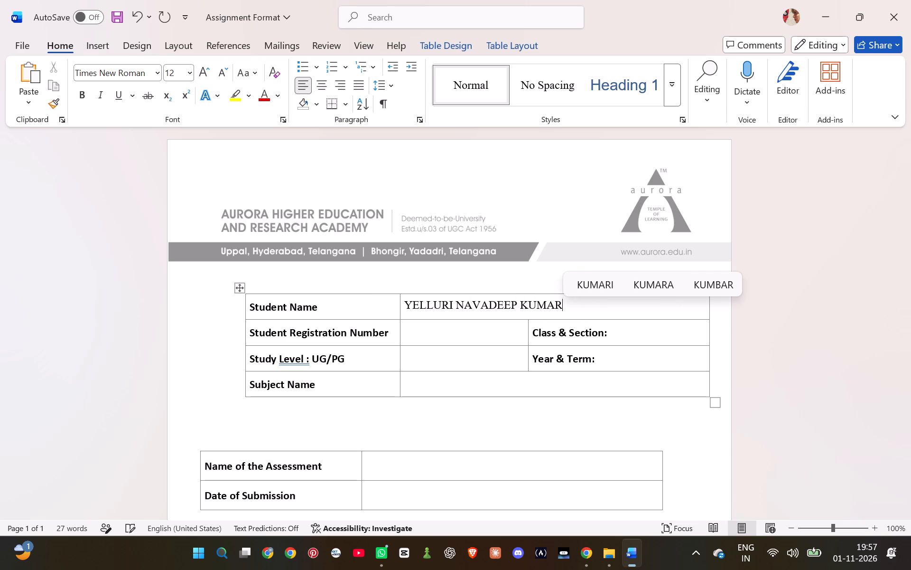
click(448, 331)
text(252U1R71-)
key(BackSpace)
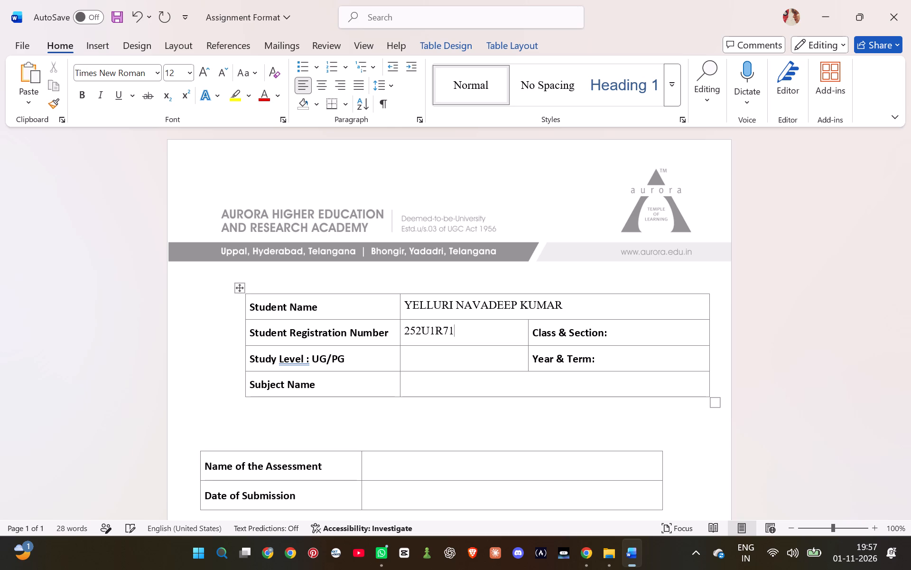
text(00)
Enter "CSE- FSD- IIB" as the class and section.
click(618, 333)
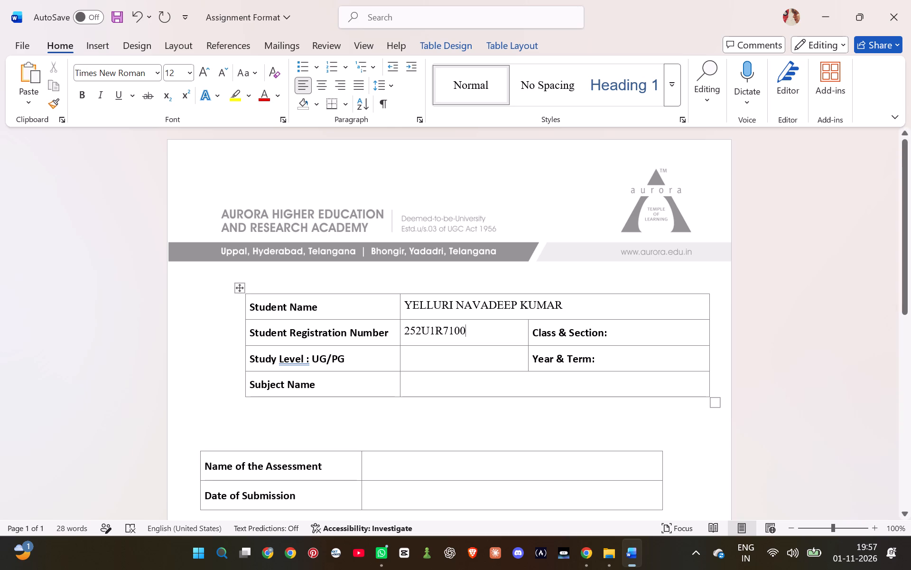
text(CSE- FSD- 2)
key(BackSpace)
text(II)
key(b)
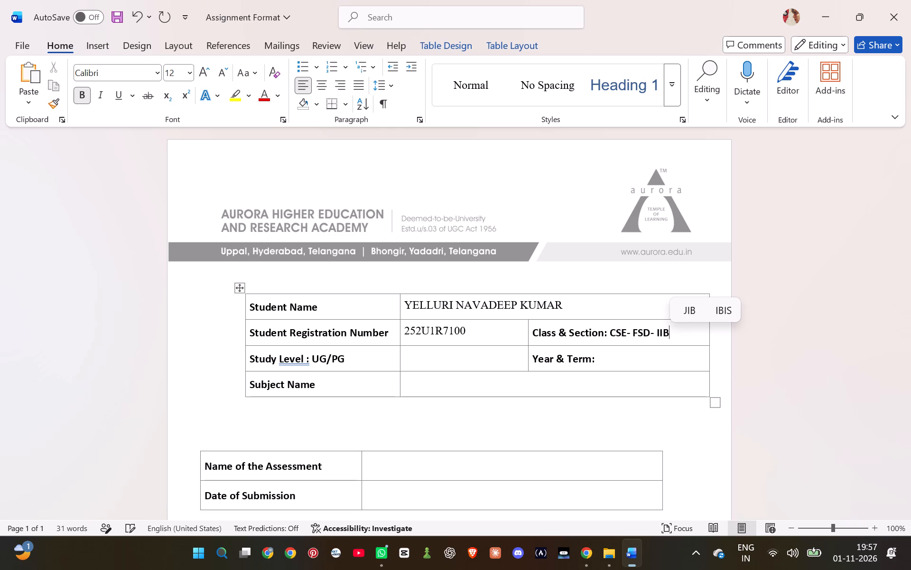
Enter UG as the study level and "II YEAR II Term" as the year and term.
click(454, 361)
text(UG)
click(615, 360)
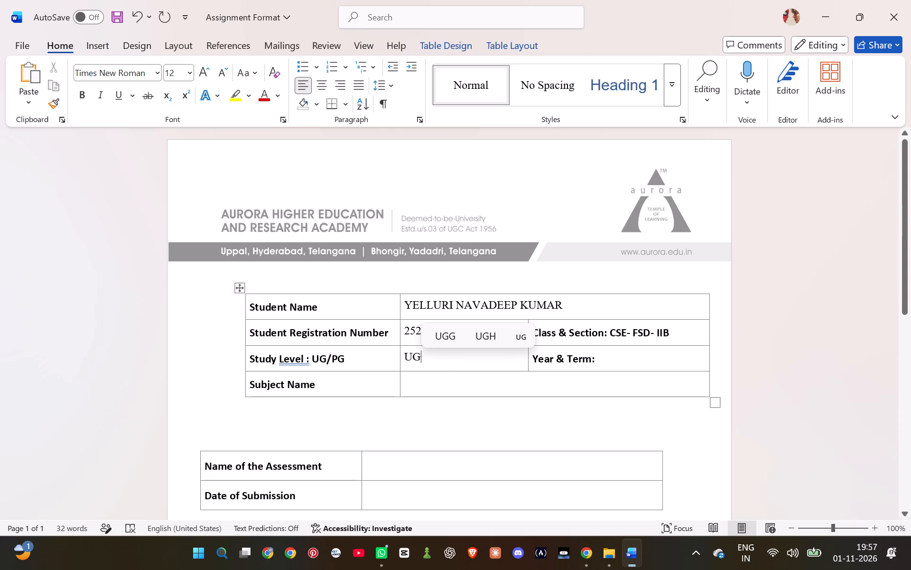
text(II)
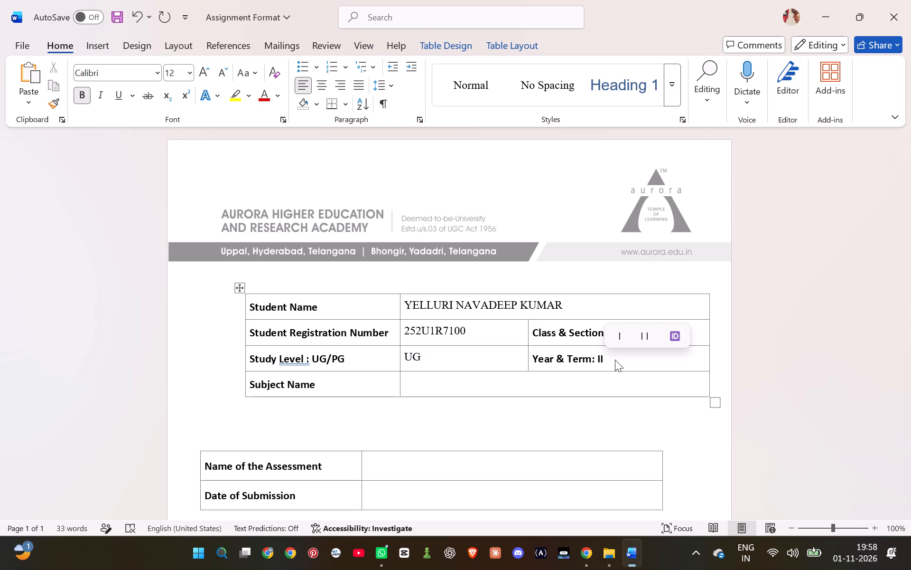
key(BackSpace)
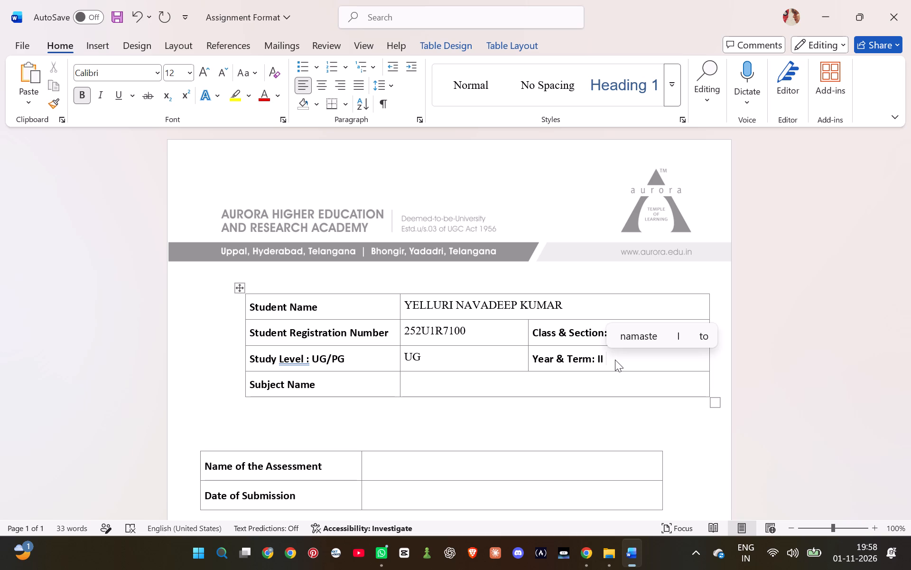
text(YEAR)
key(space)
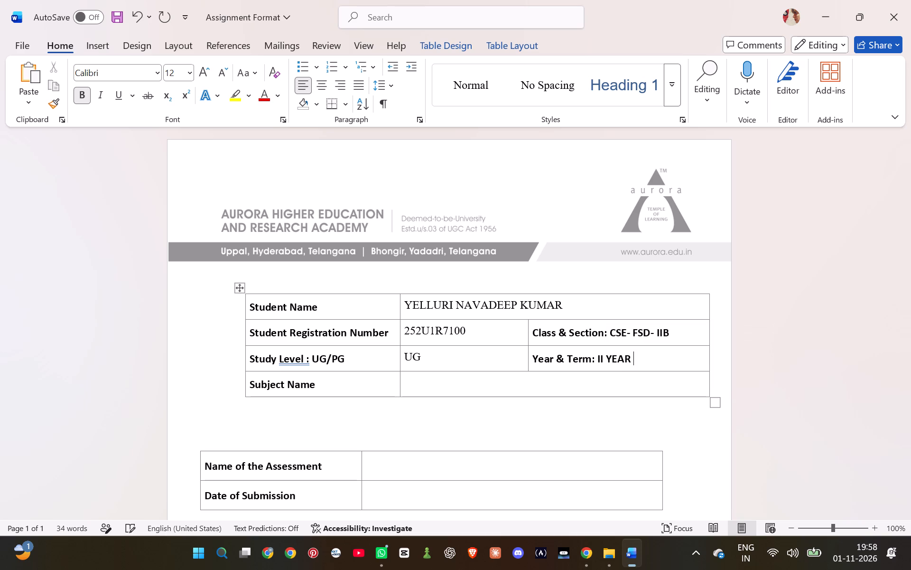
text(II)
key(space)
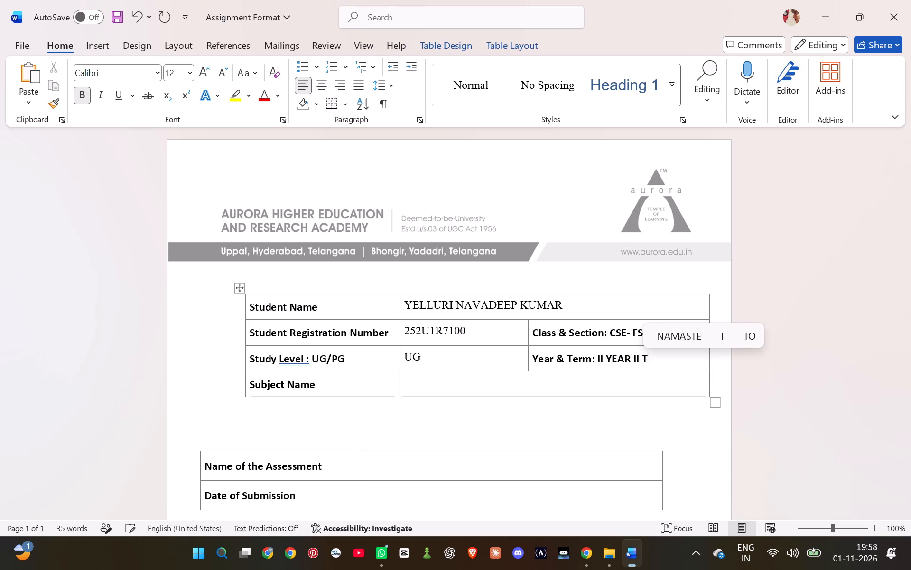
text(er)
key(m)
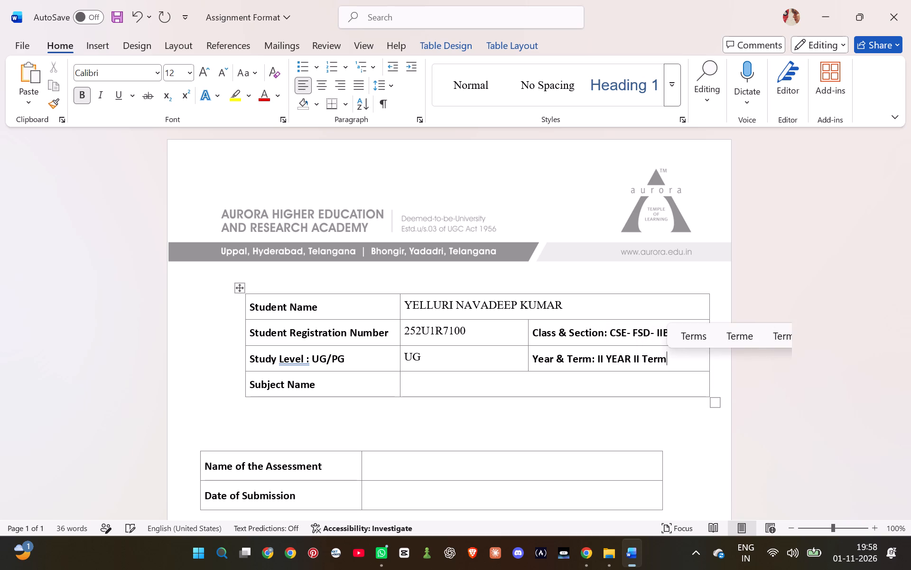
Snap the Assignment Format document to the left half of the screen for side-by-side viewing with another window.
click(473, 385)
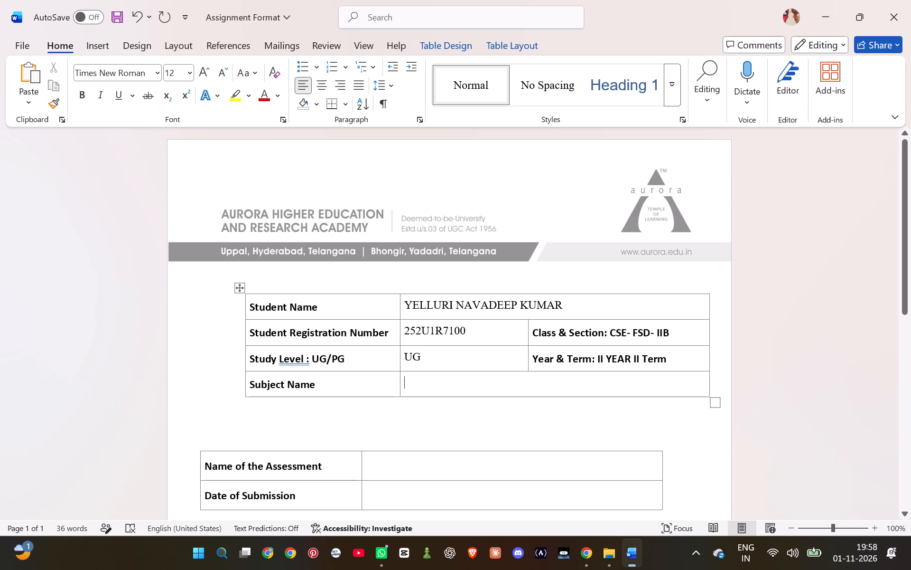
key(super+Left)
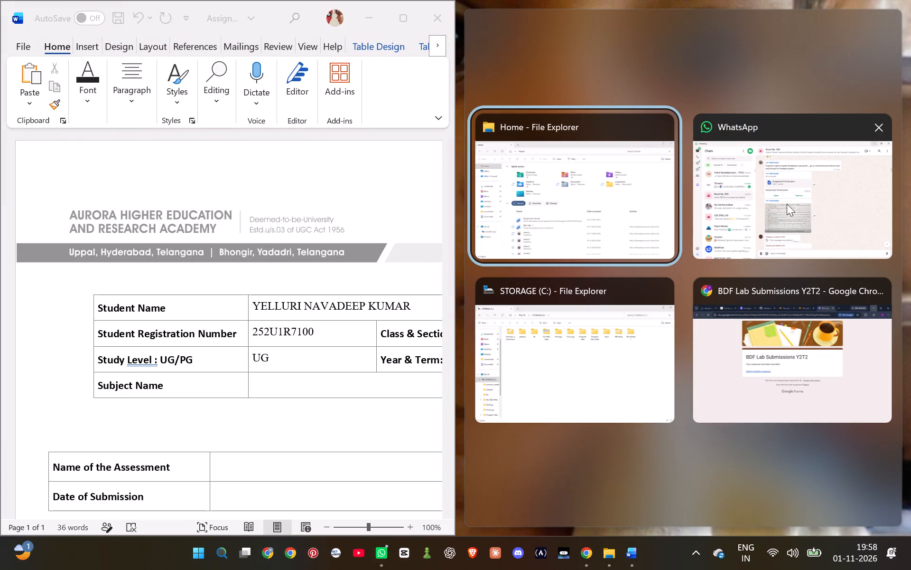
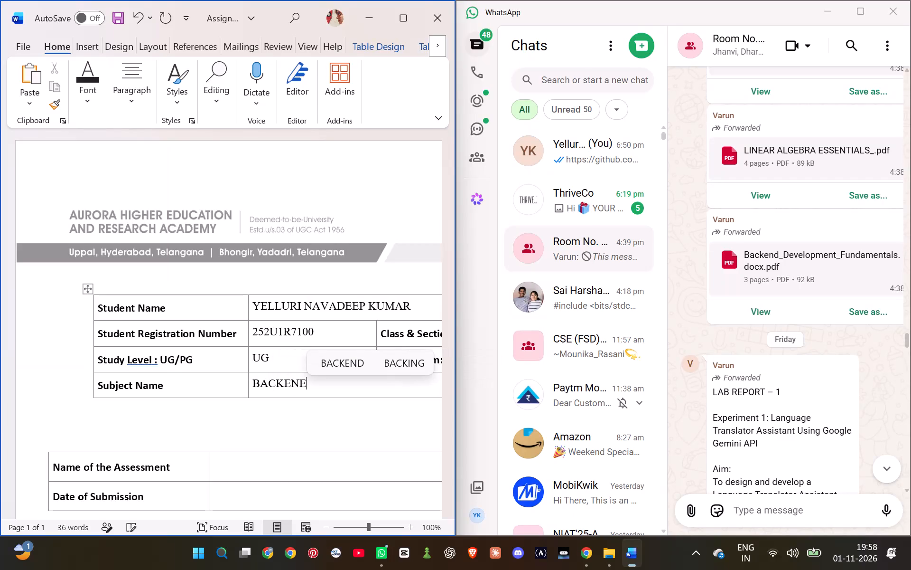
Enter "BACKEND DEVELOPMENT FUNDAMENTALS" as the subject name in the student details table.
click(331, 360)
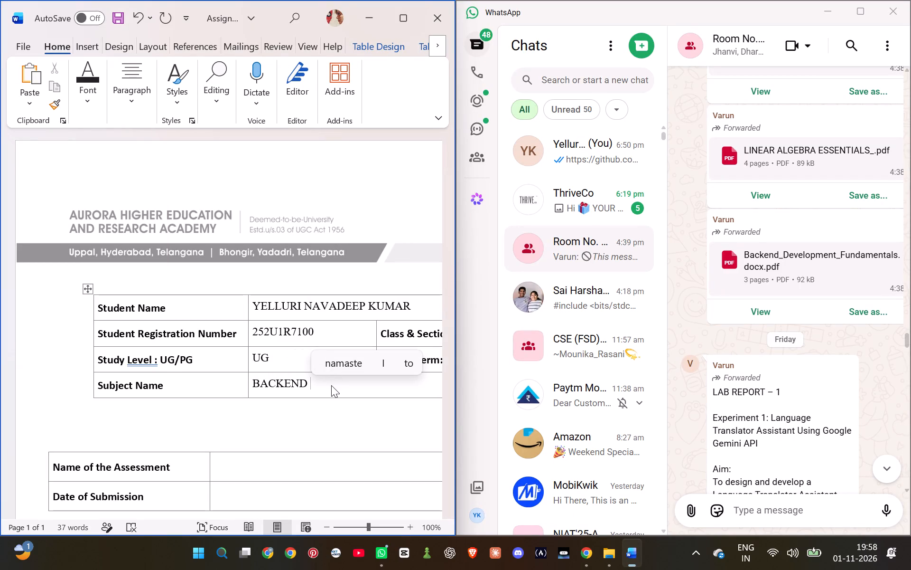
text(DEV)
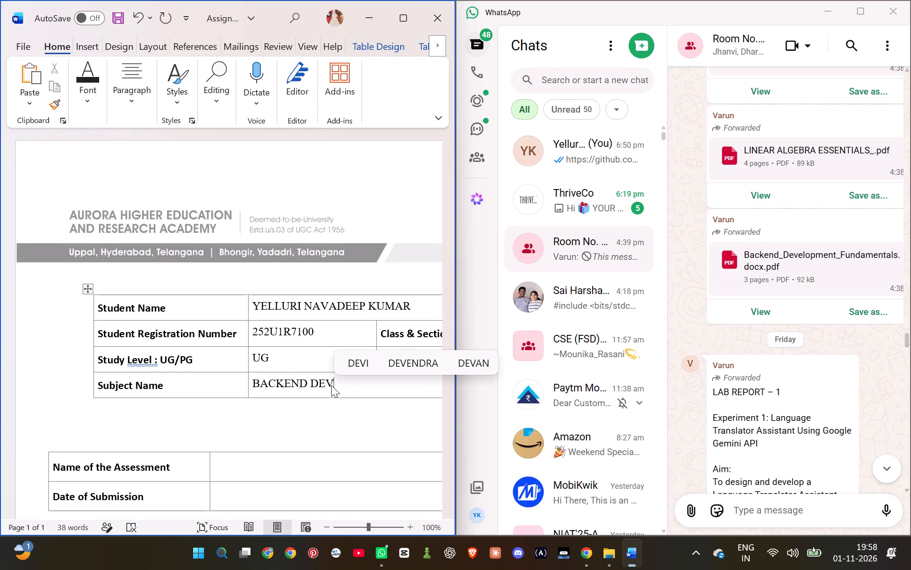
text(OLO)
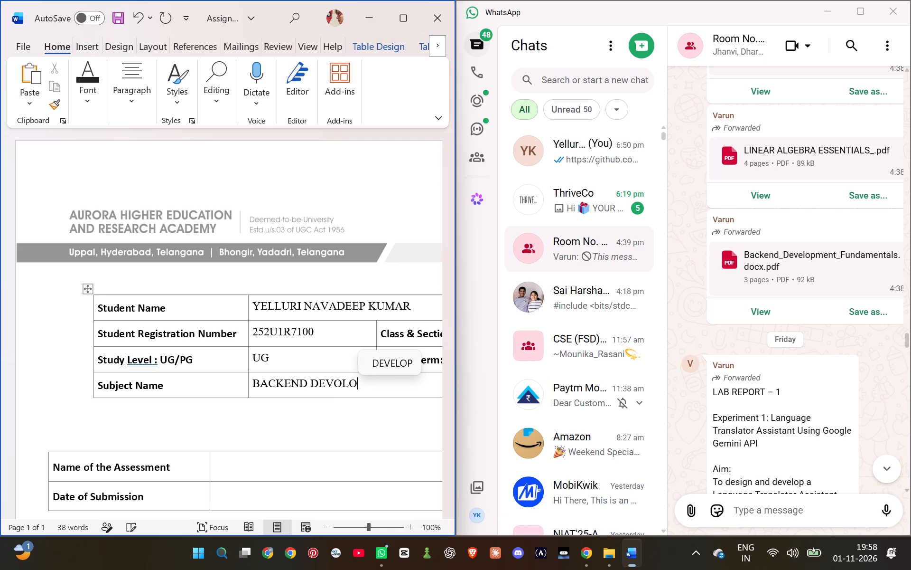
key(p)
text(ME)
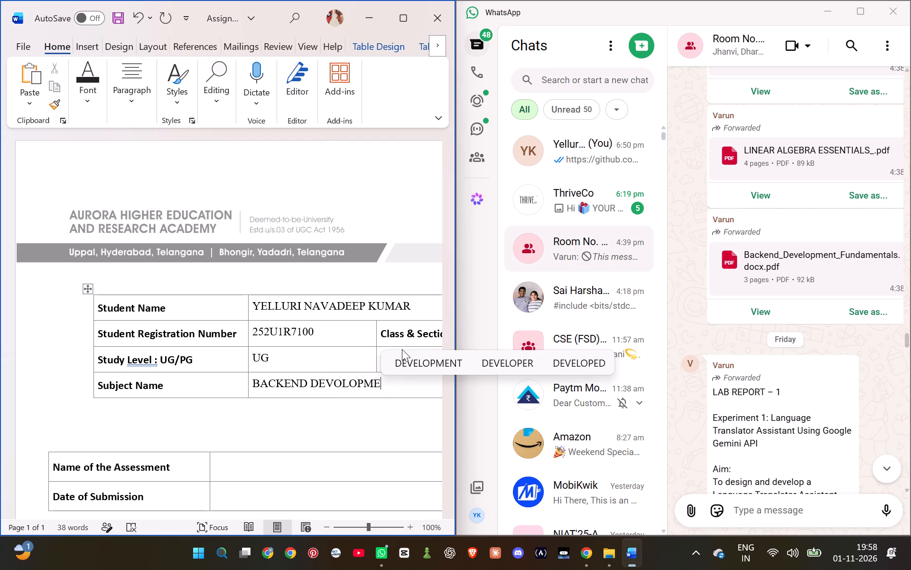
click(405, 354)
text(FUNDA)
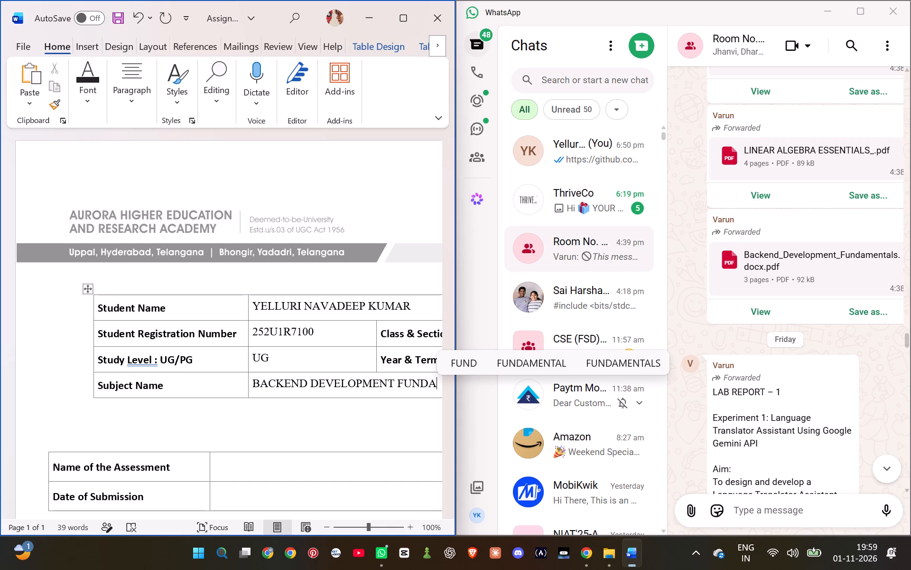
click(625, 361)
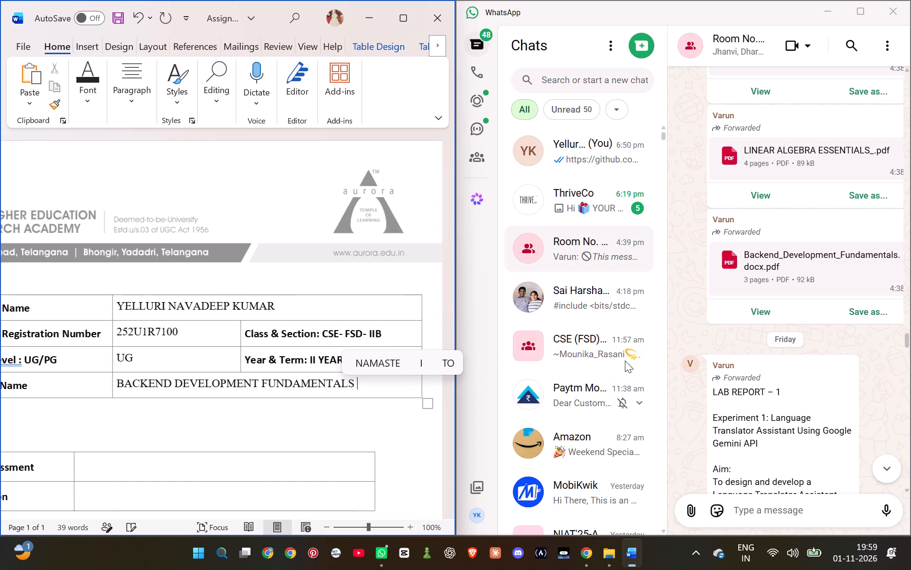
Maximize the document window and enter "LAB REPORT – 2" as the name of the assessment.
click(399, 25)
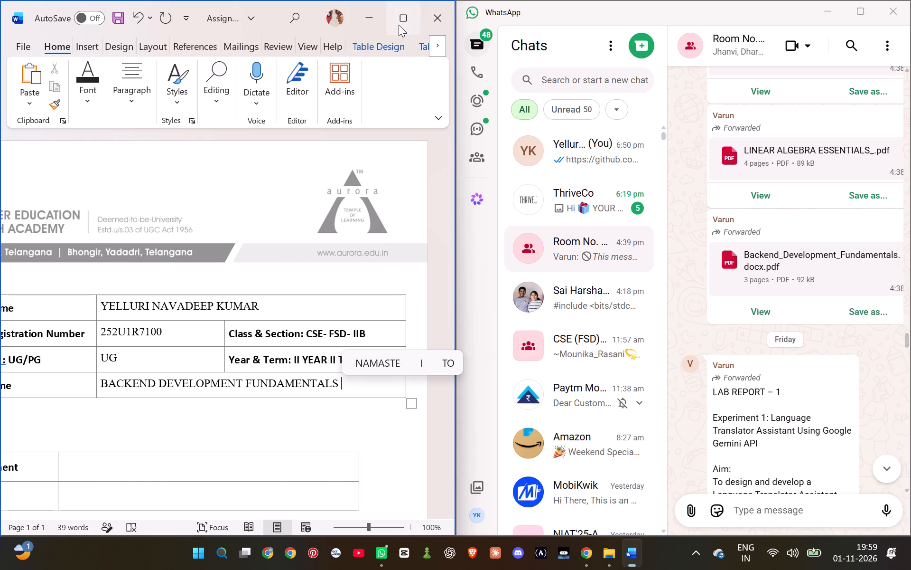
click(407, 467)
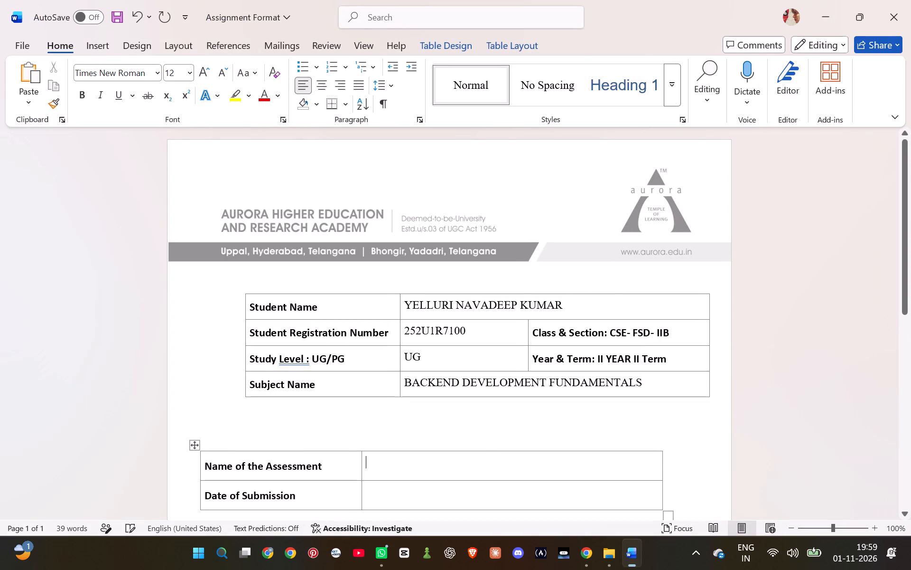
text(LAB REPORT)
key(space)
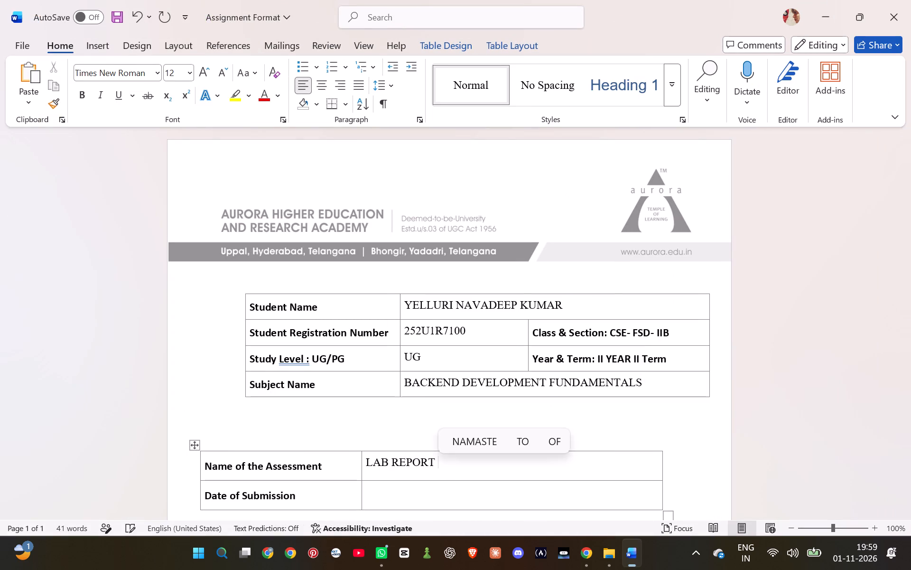
text(- 2)
key(space)
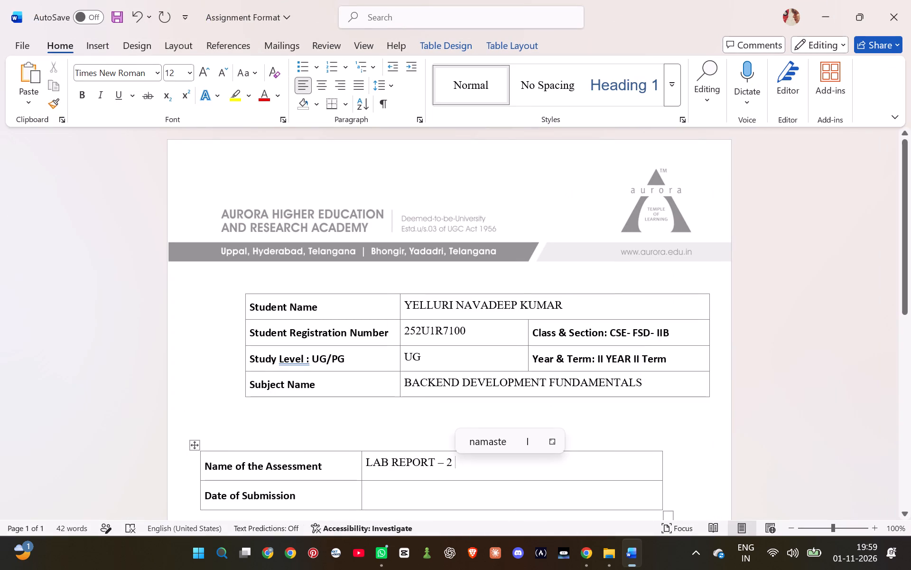
Enter "01 – 11 - 2026" as the date of submission in the assessment table.
click(379, 497)
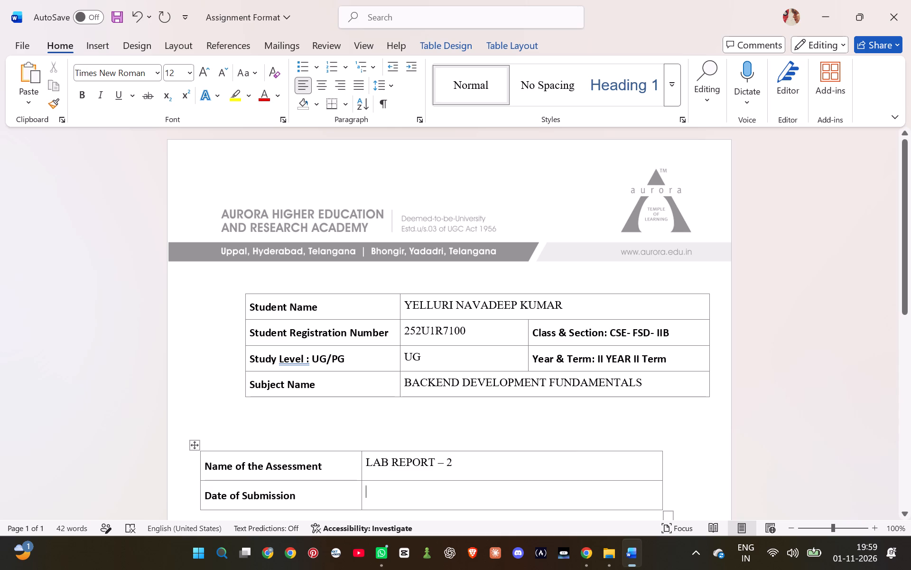
text(01 -1)
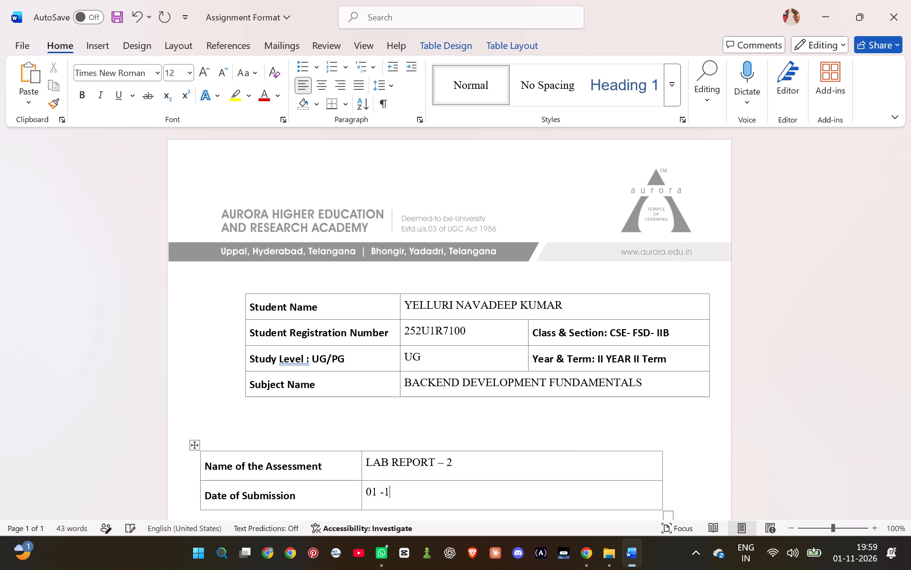
key(BackSpace)
key(space)
text(11 -)
key(space)
text(202)
key(6)
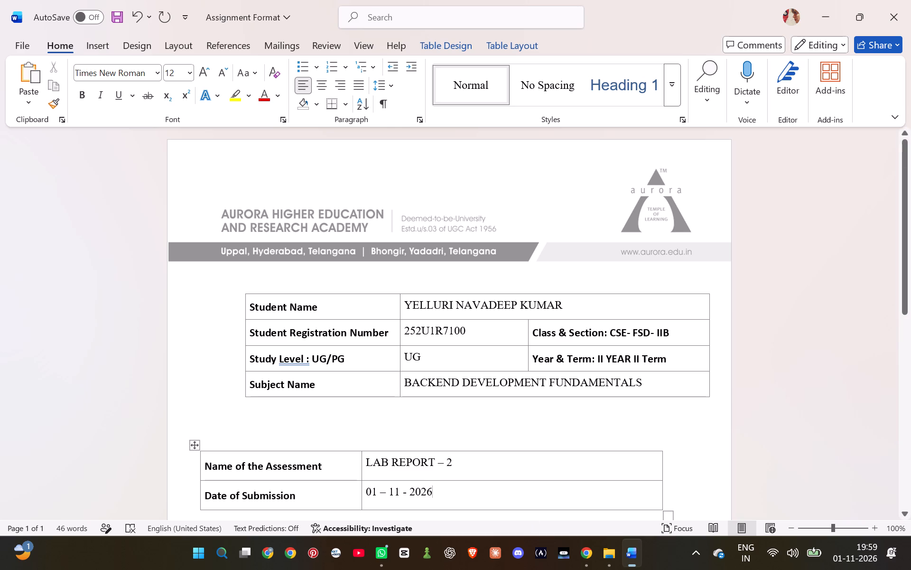
Paste the GitHub link ending in tree/lab-02 from the clipboard history below the assessment table.
scroll(500, 479, down, 2)
click(393, 399)
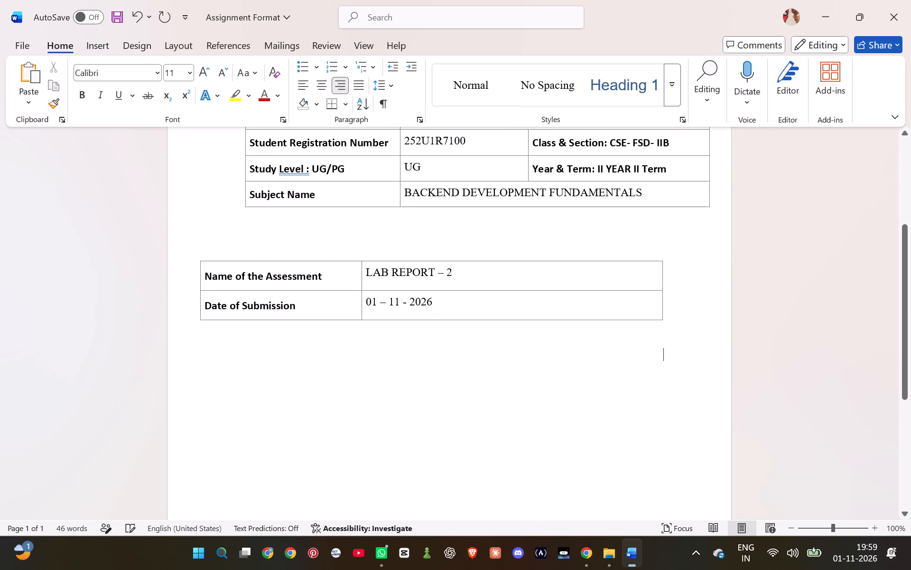
key(super+v)
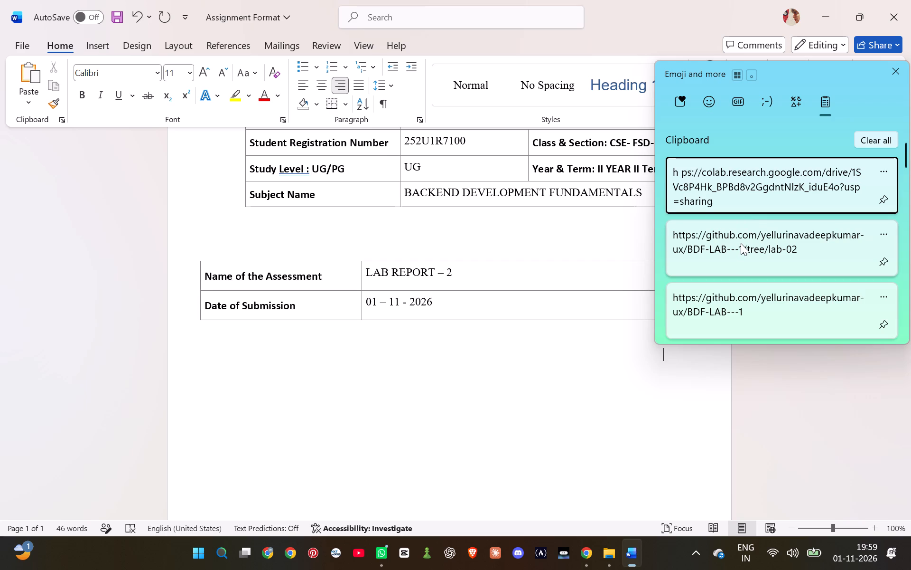
click(741, 243)
key(ctrl+v)
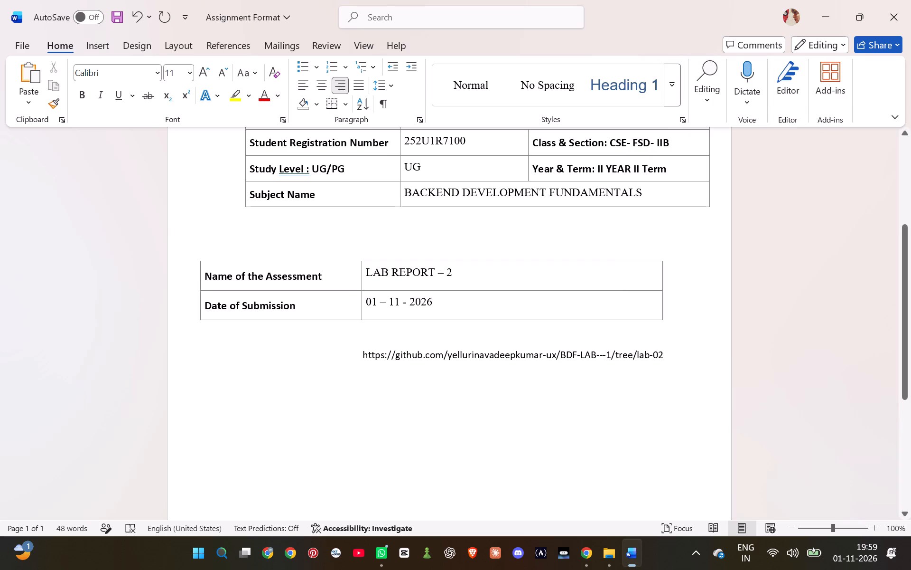
Remove the right alignment from the pasted GitHub link line and add one space before the link.
click(361, 354)
key(BackSpace)
key(BackSpace)
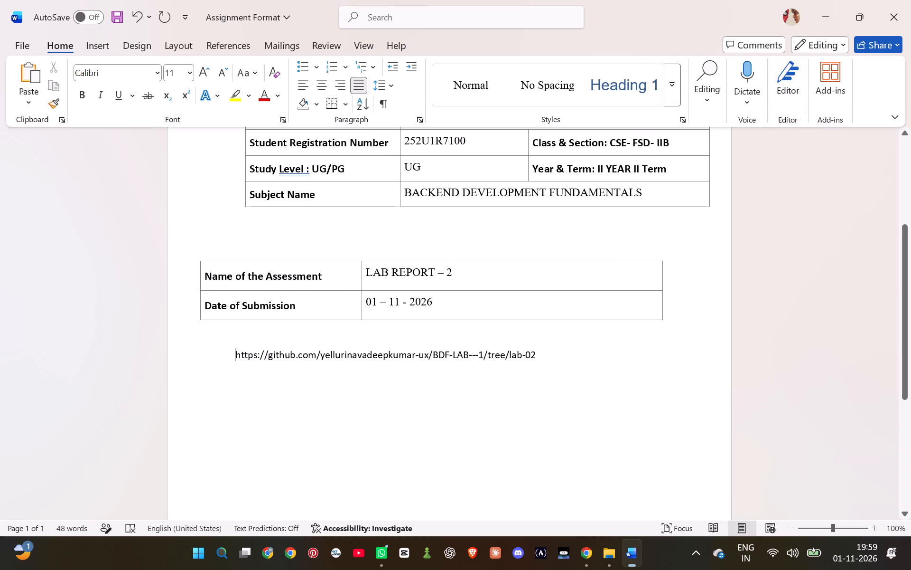
key(space)
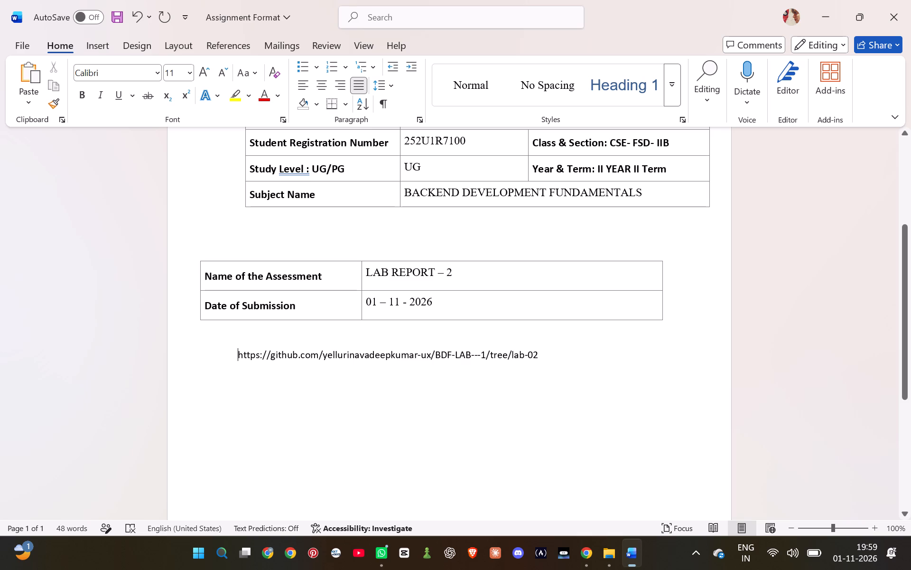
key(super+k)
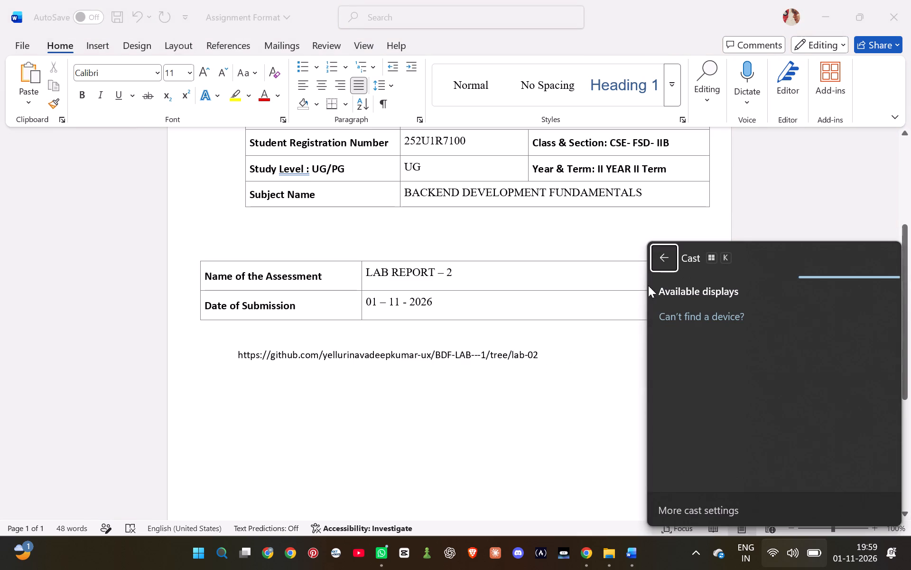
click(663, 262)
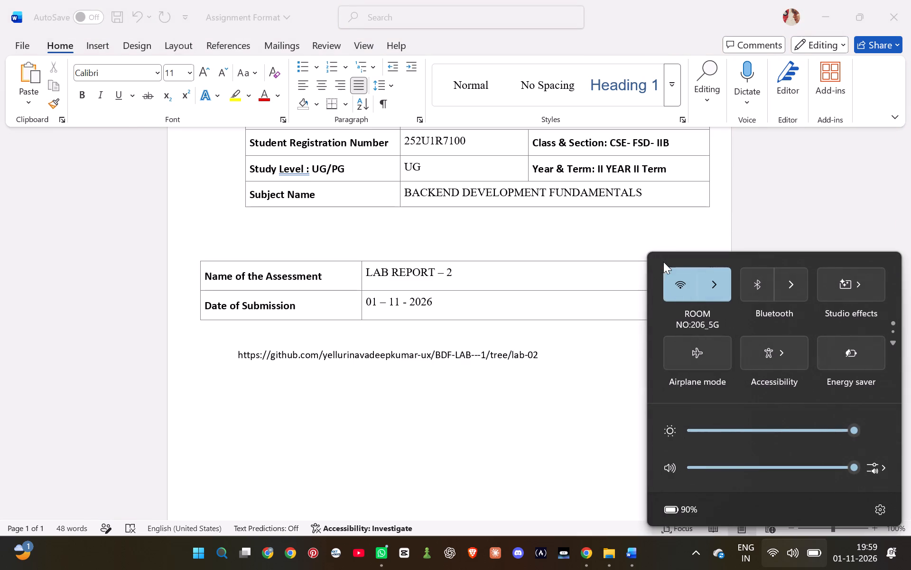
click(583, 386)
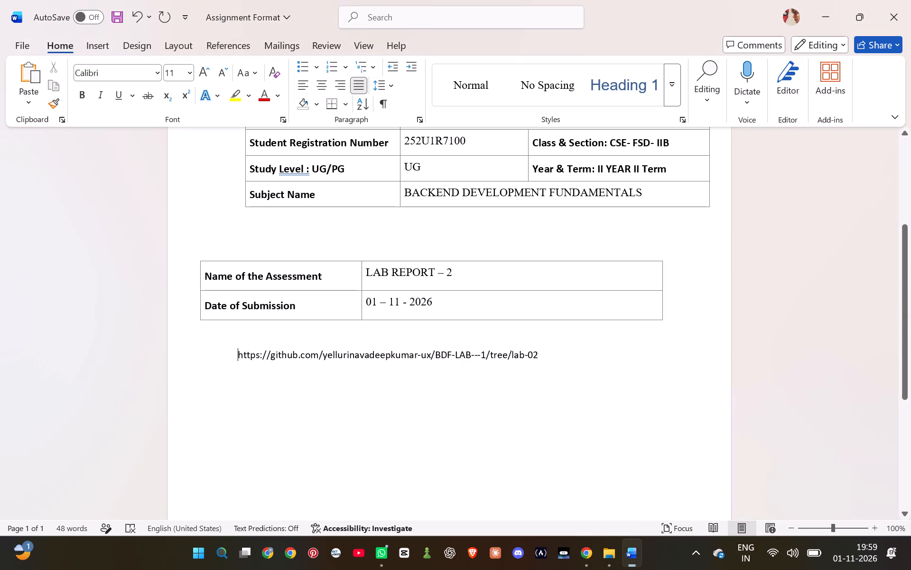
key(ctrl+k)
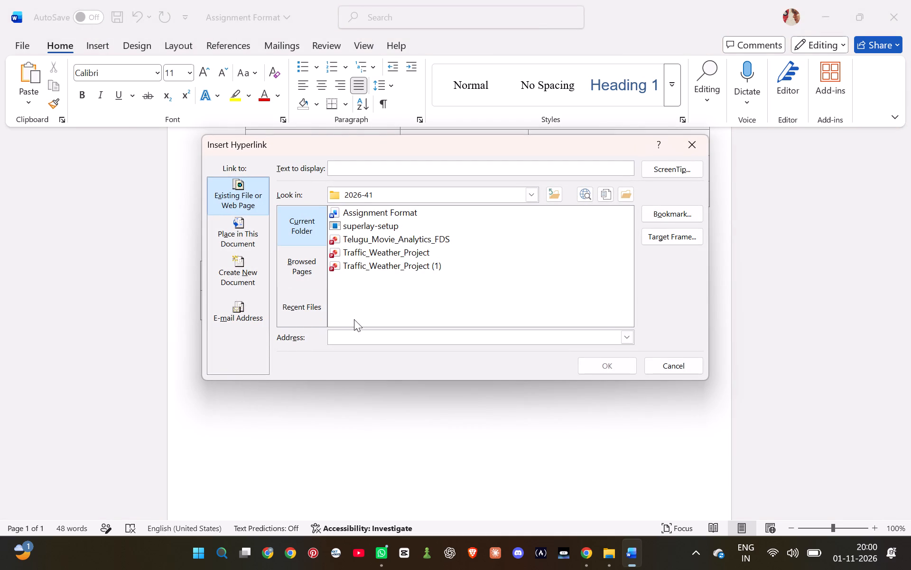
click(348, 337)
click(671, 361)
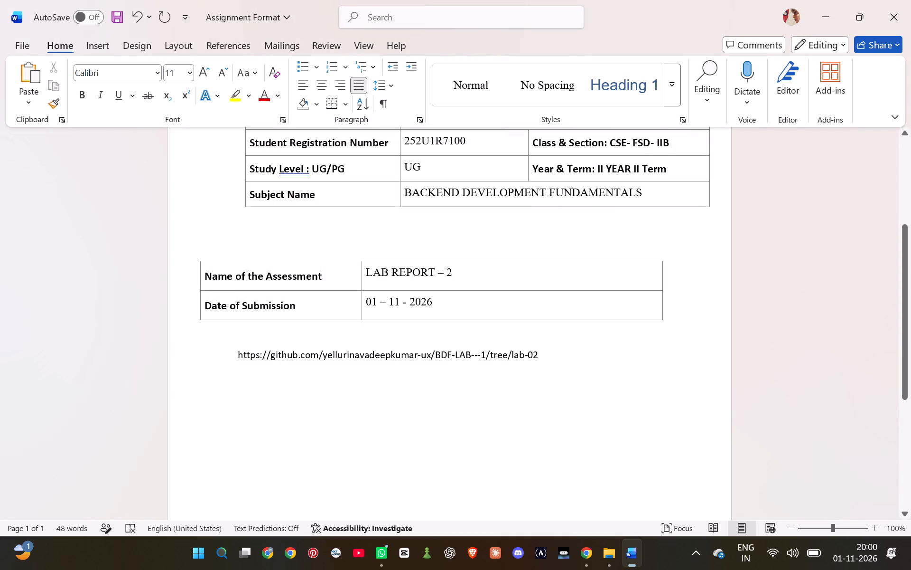
Turn the GitHub link text below the assessment table into a hyperlink using the suggested address.
drag(236, 354, 551, 355)
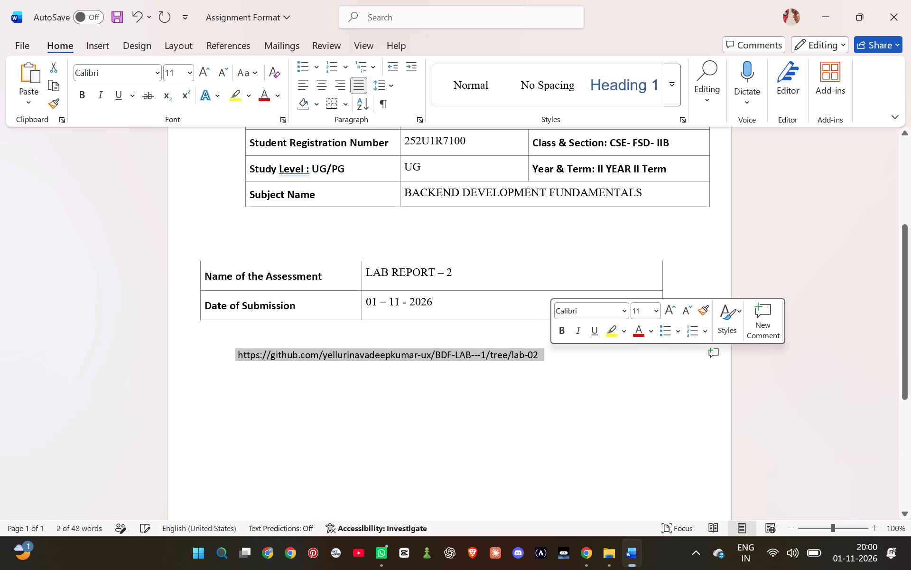
key(ctrl+k)
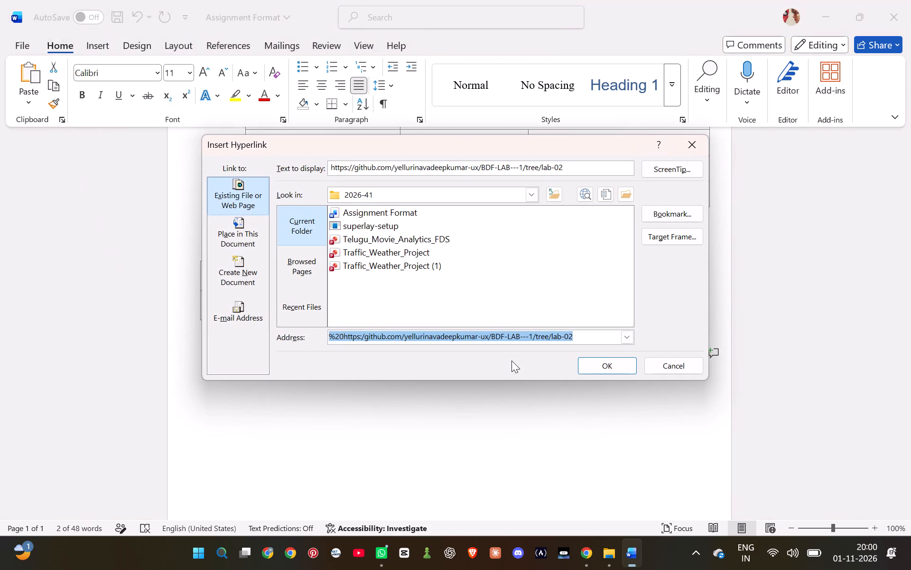
click(584, 360)
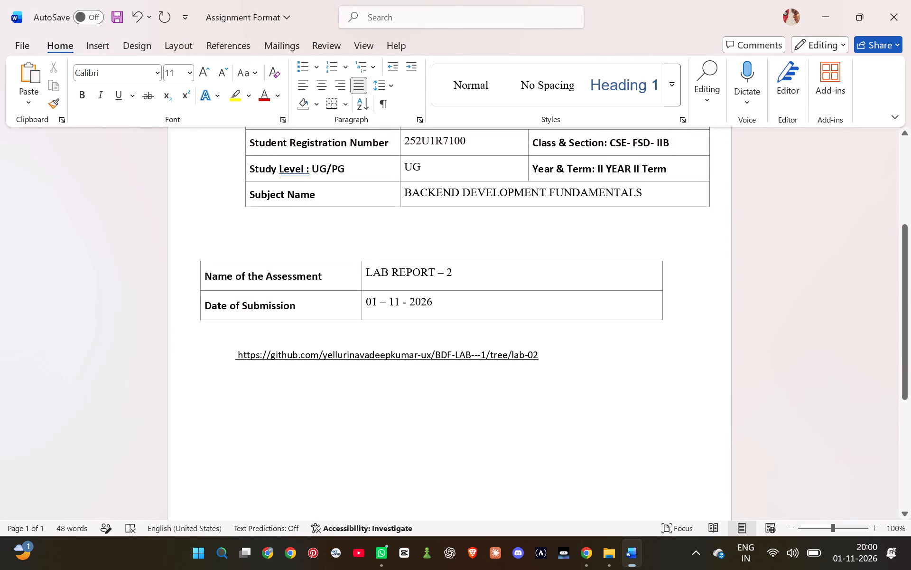
Shift the hyperlinked GitHub address further along its line by adding seven spaces before it.
click(233, 354)
key(space)
key(space)
key(space)
key(space)
key(space)
key(space)
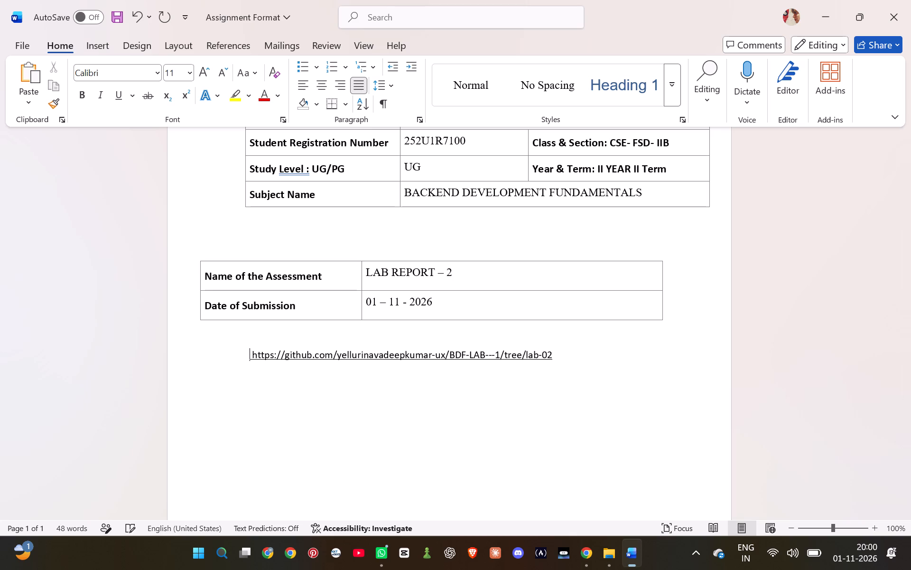
key(space)
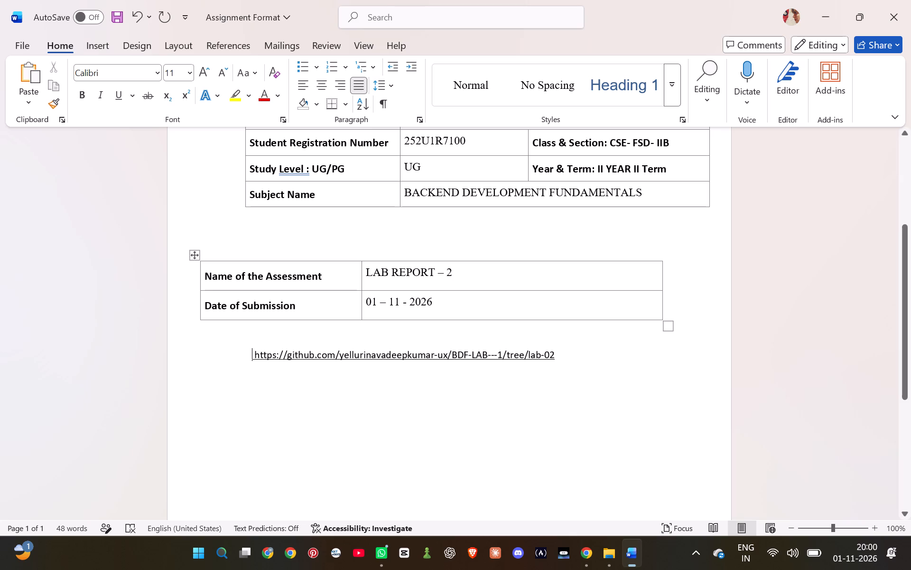
Save the completed Assignment Format document.
scroll(308, 242, up, 3)
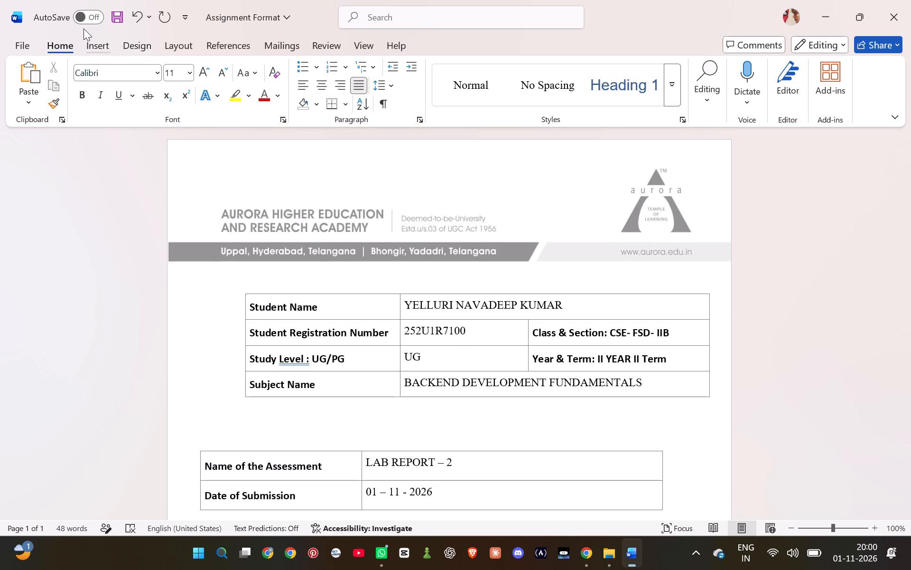
click(116, 16)
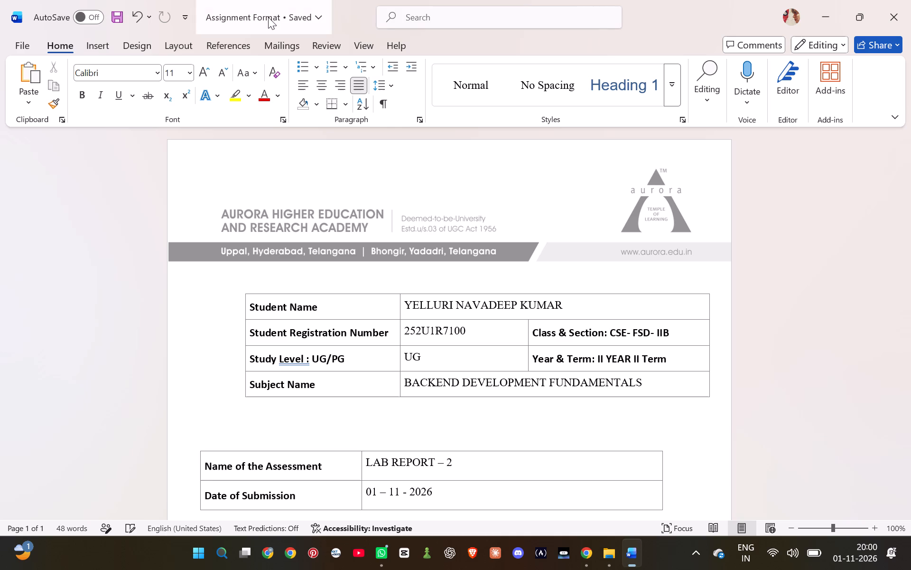
Turn on AutoSave for the Assignment Format document, storing it in the personal OneDrive.
click(268, 17)
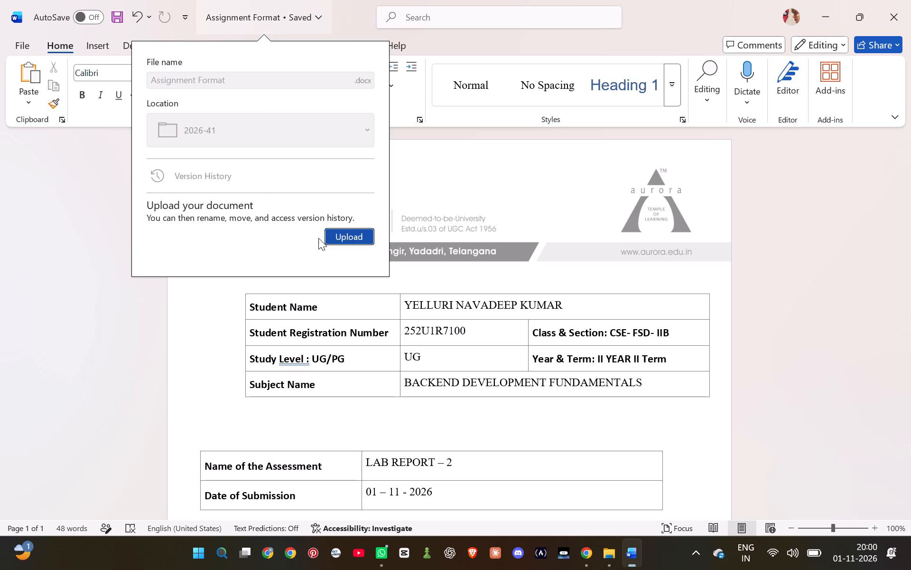
click(84, 196)
click(79, 14)
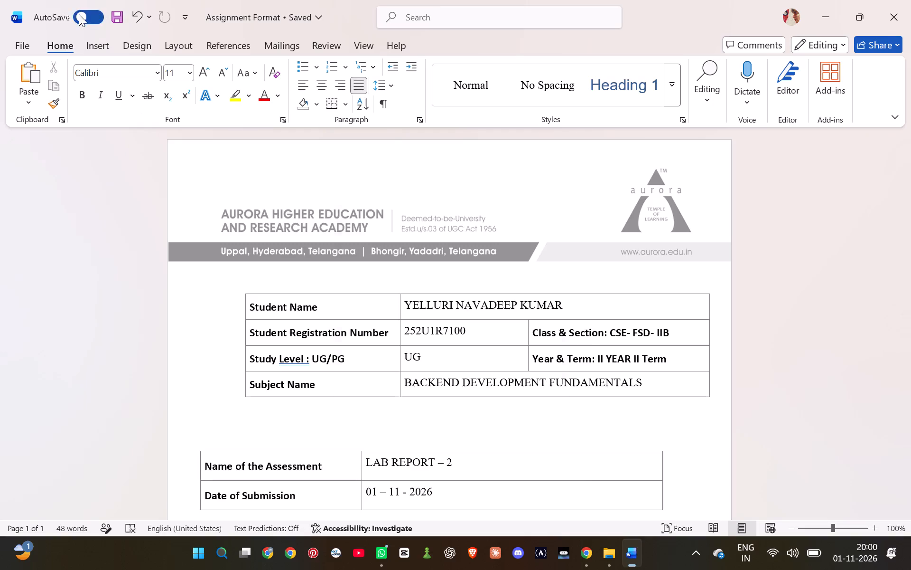
click(441, 201)
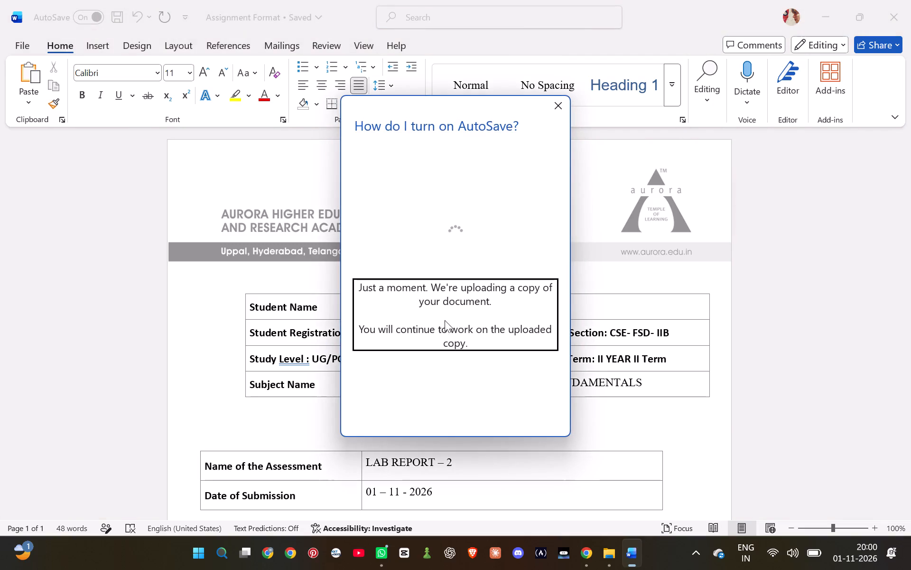
Rename the document from Assignment Format to "BDF - LAB 2".
click(241, 15)
click(251, 82)
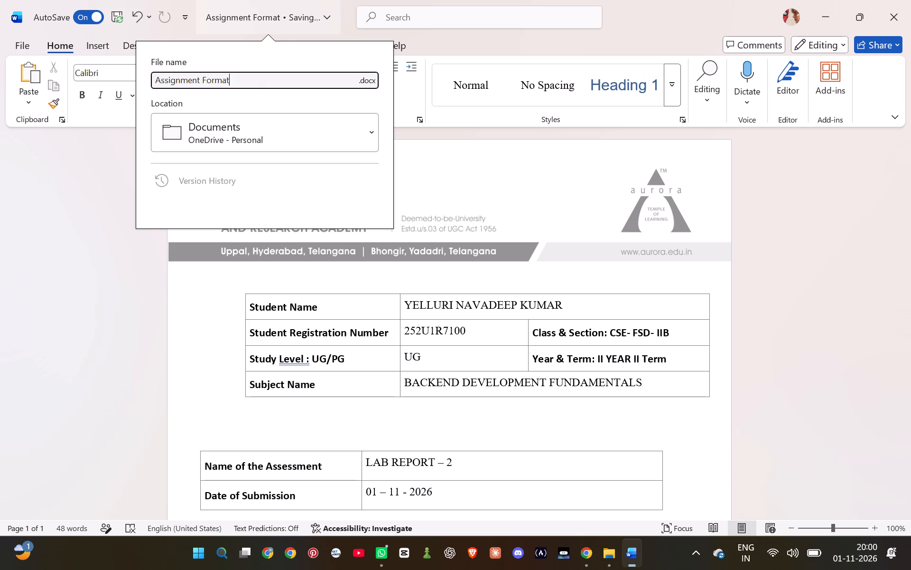
key(BackSpace)
key(BackSpace)
key(BackSpace)
key(BackSpace)
key(BackSpace)
key(BackSpace)
key(BackSpace)
key(BackSpace)
key(BackSpace)
key(BackSpace)
key(BackSpace)
key(BackSpace)
key(BackSpace)
key(BackSpace)
key(BackSpace)
key(BackSpace)
key(BackSpace)
key(BackSpace)
key(BackSpace)
key(BackSpace)
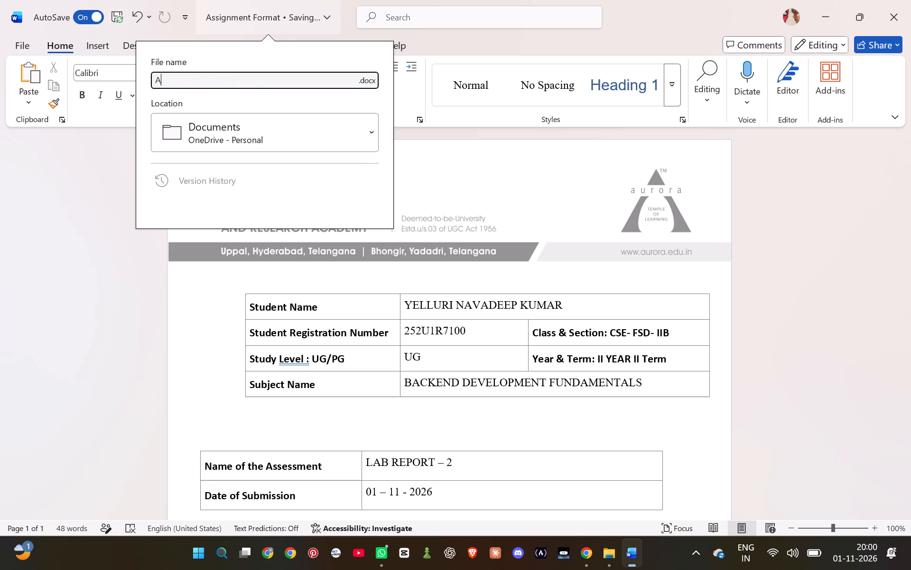
text(BDF - LAB 2)
key(space)
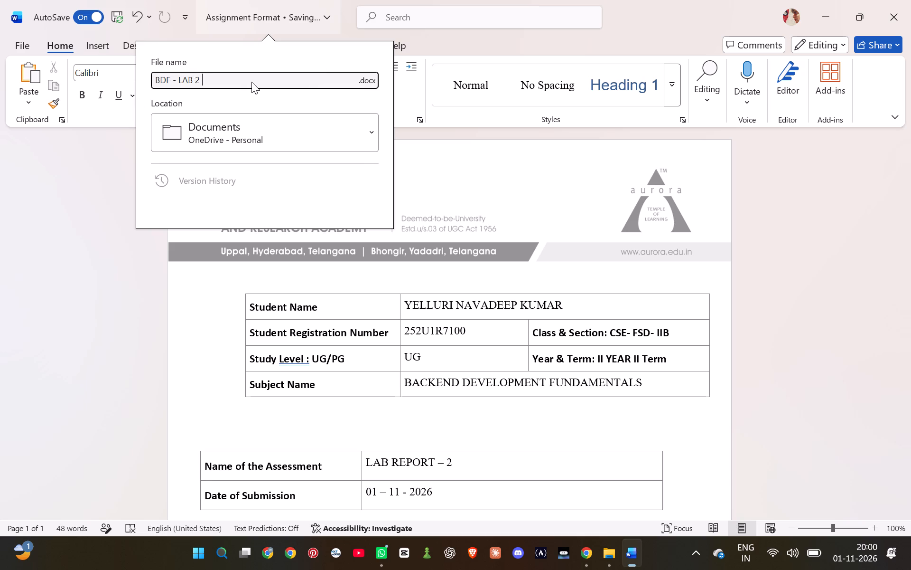
key(Return)
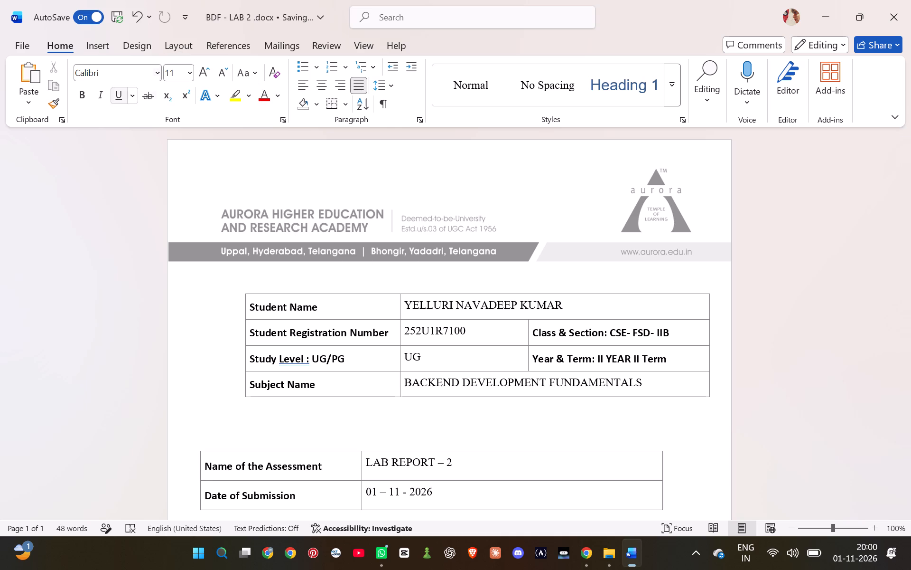
Export the document as a PDF named "BDF - LAB 2" in the Documents folder, keeping Standard optimization.
click(28, 46)
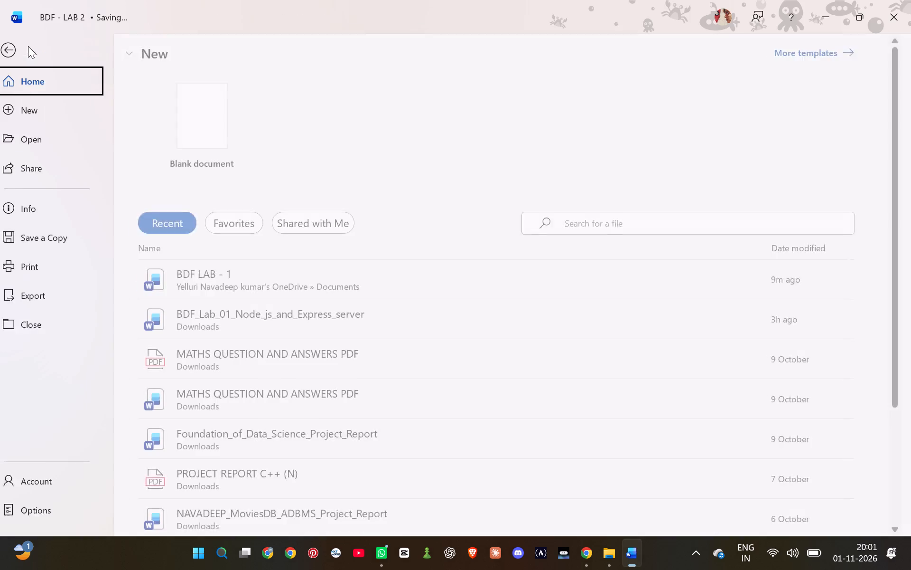
click(52, 292)
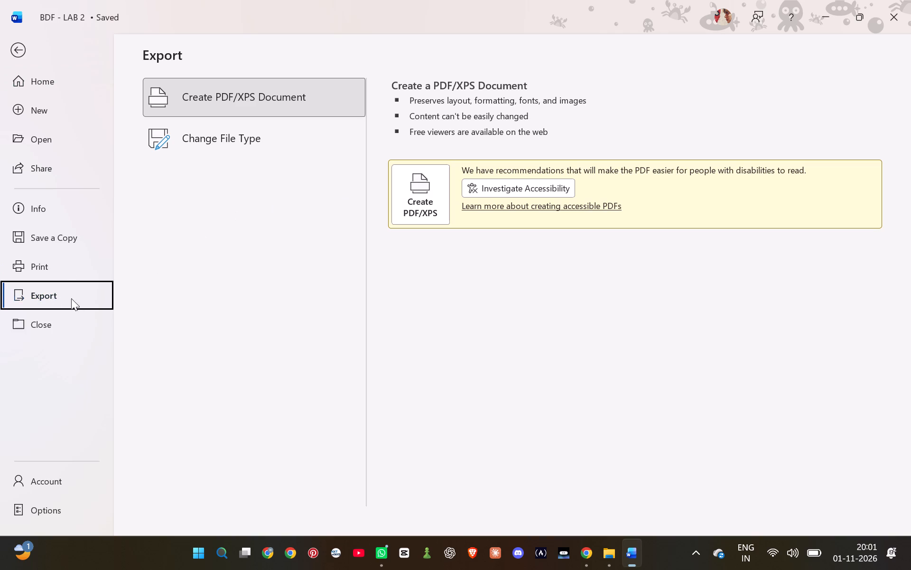
click(205, 134)
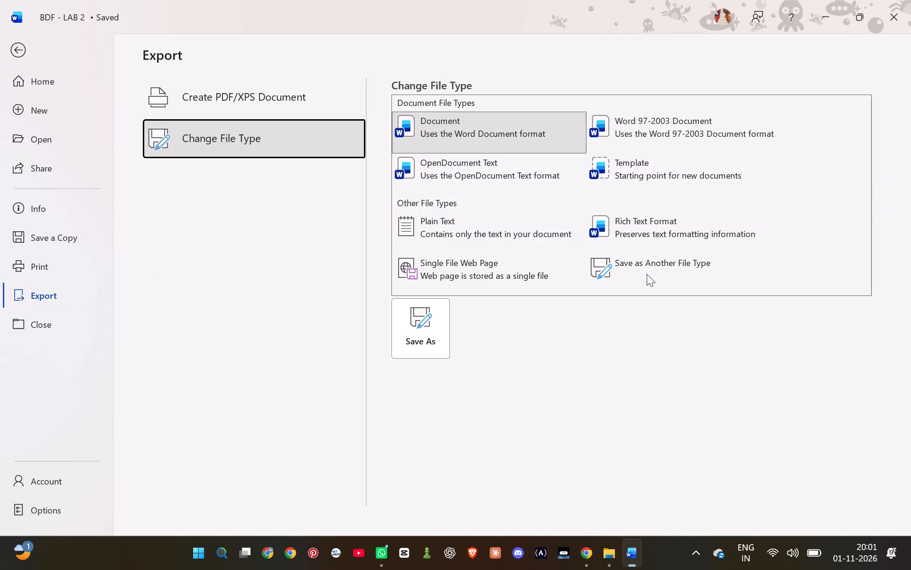
click(409, 323)
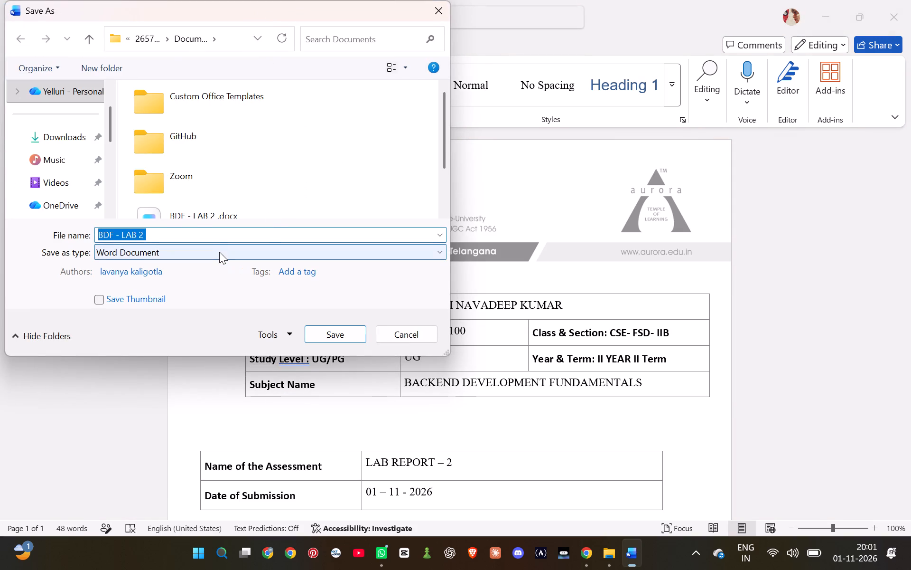
click(219, 252)
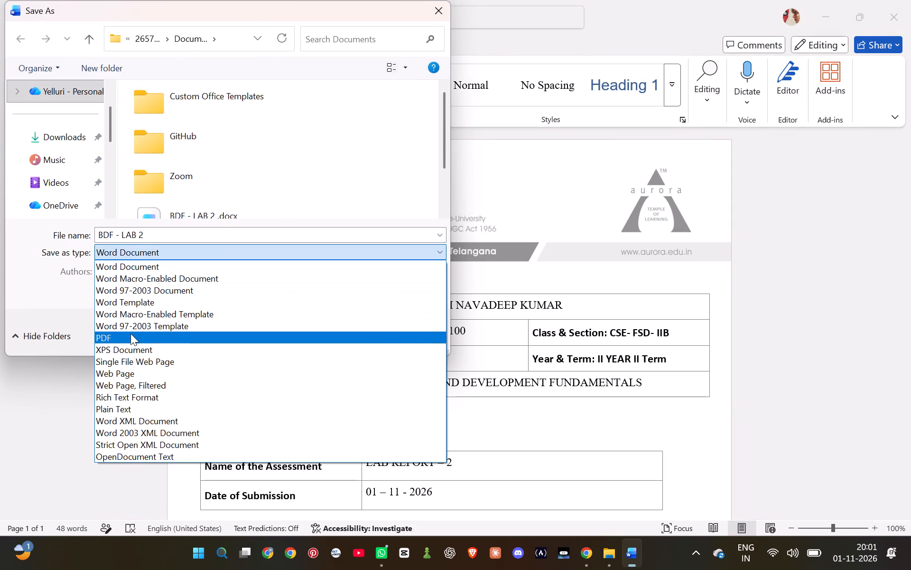
click(130, 337)
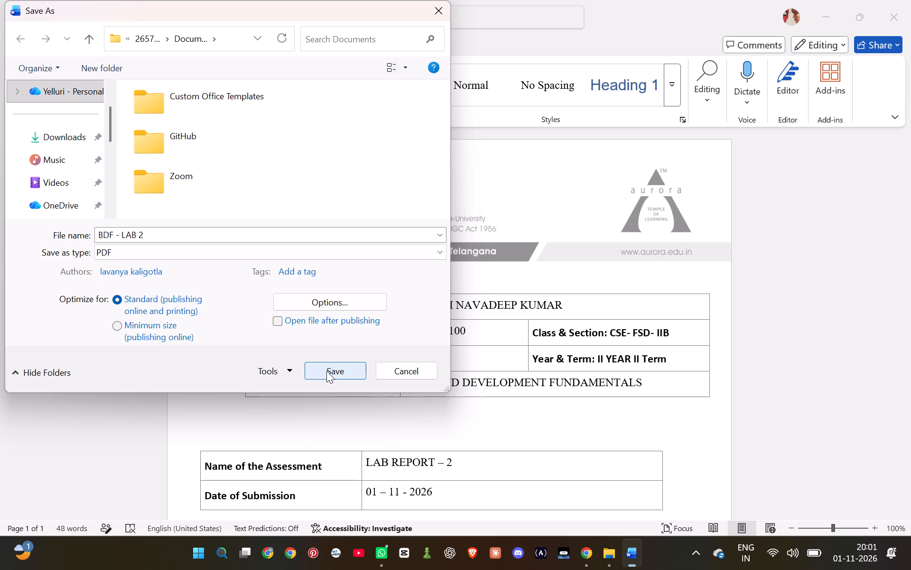
click(326, 371)
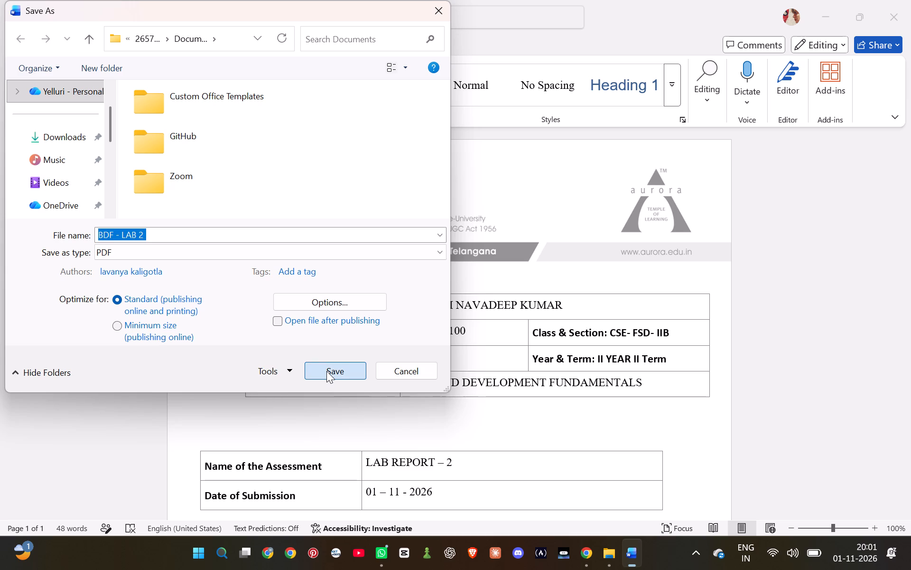
click(326, 371)
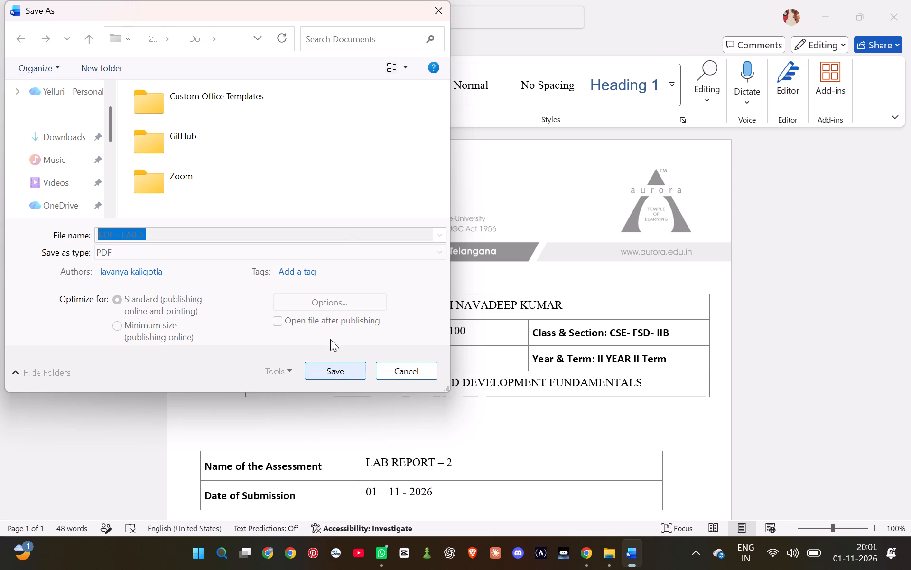
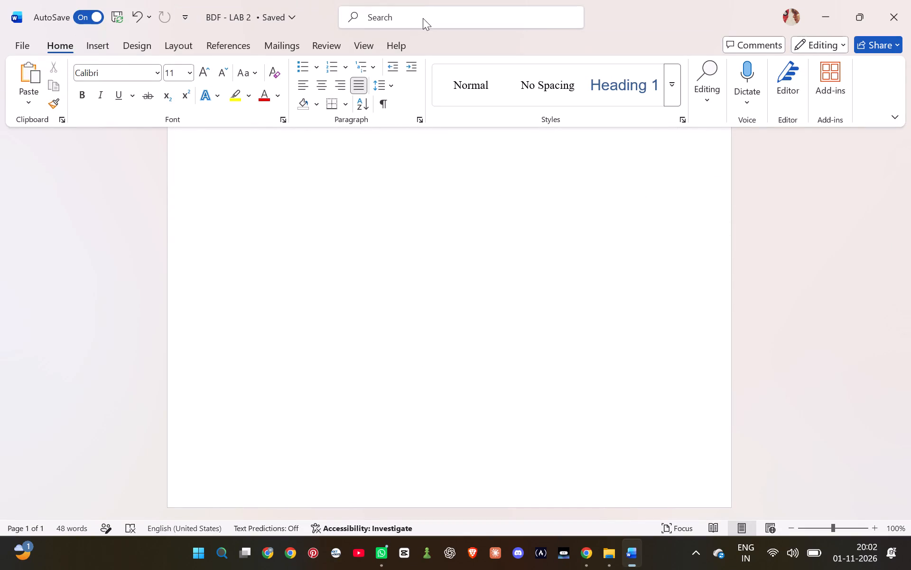
Close the BDF - LAB 2 document.
click(879, 15)
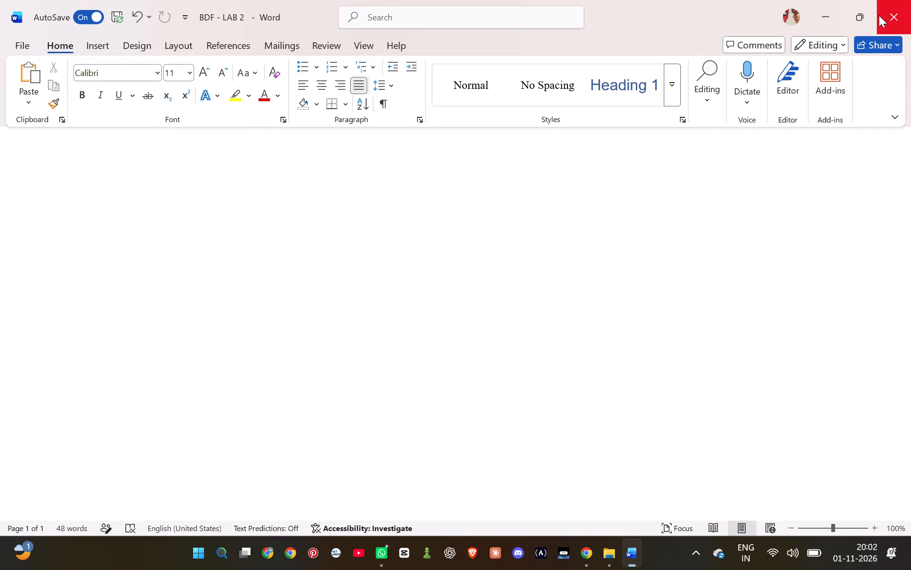
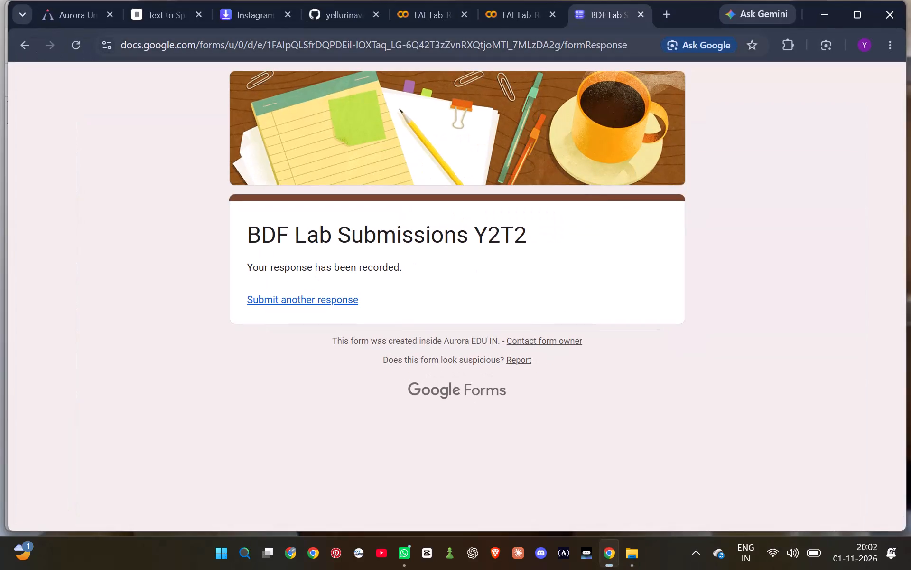
Switch to the Aurora assessments page and open the file upload for Backend Development Fundamentals Lab Report 2.
click(76, 9)
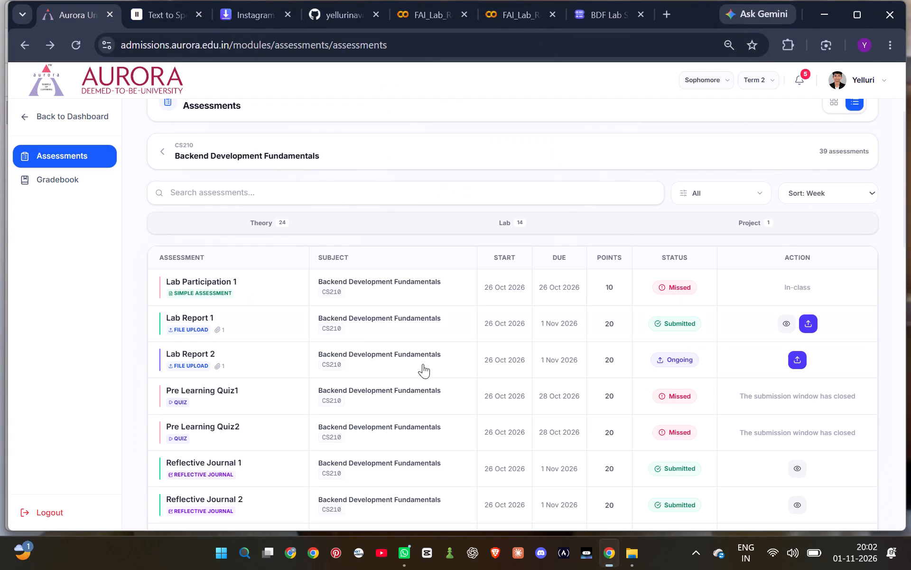
click(798, 363)
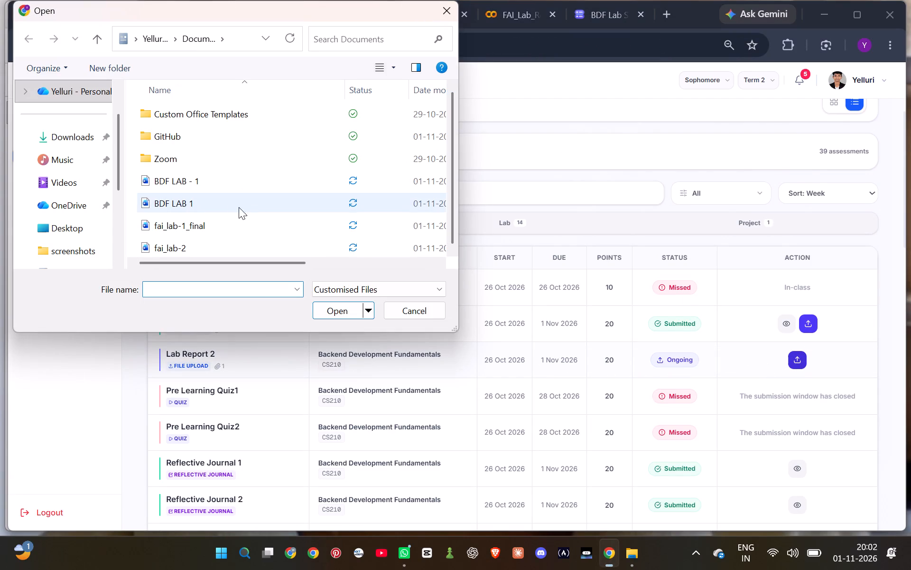
Look for the exported BDF - LAB 2 PDF in the upload picker, checking the OneDrive Documents and Desktop folders and the recent files.
scroll(203, 231, down, 2)
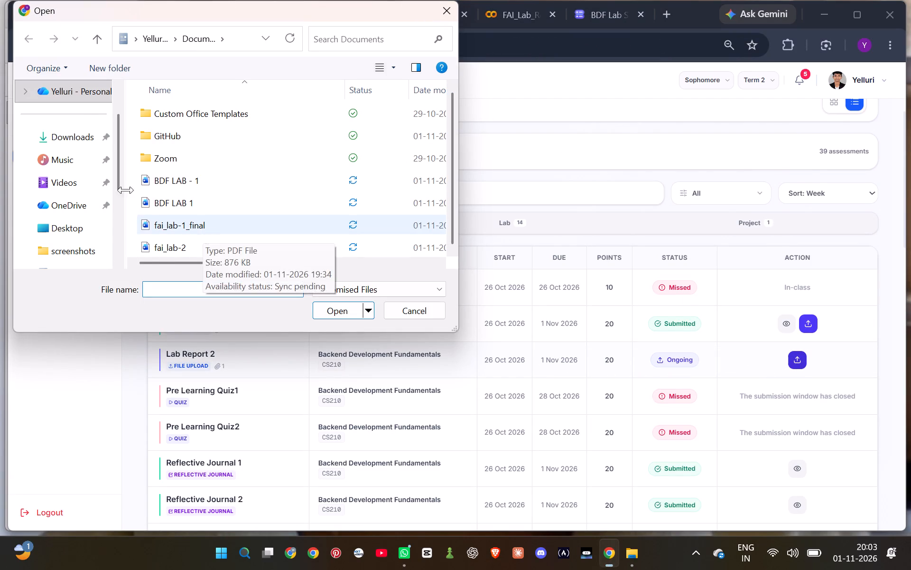
click(76, 88)
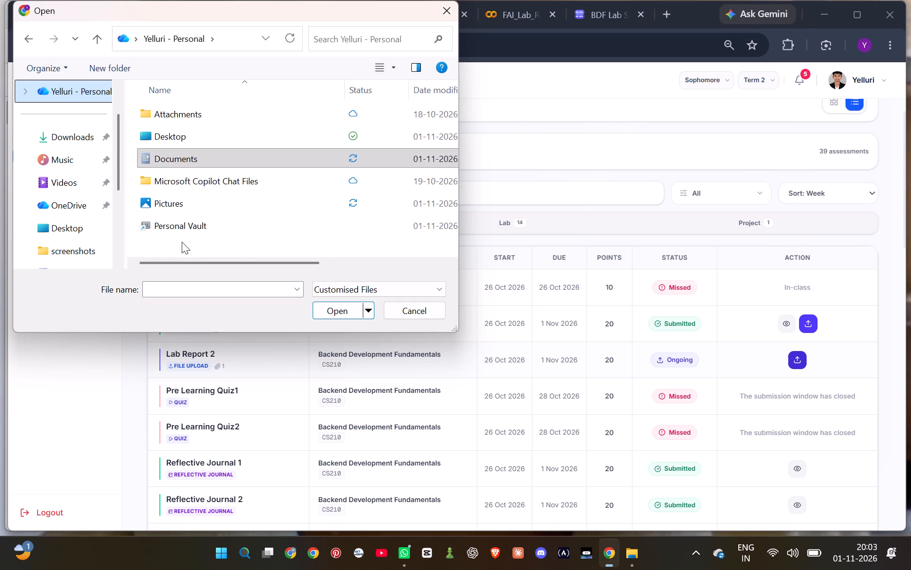
scroll(83, 138, up, 1)
double_click(245, 142)
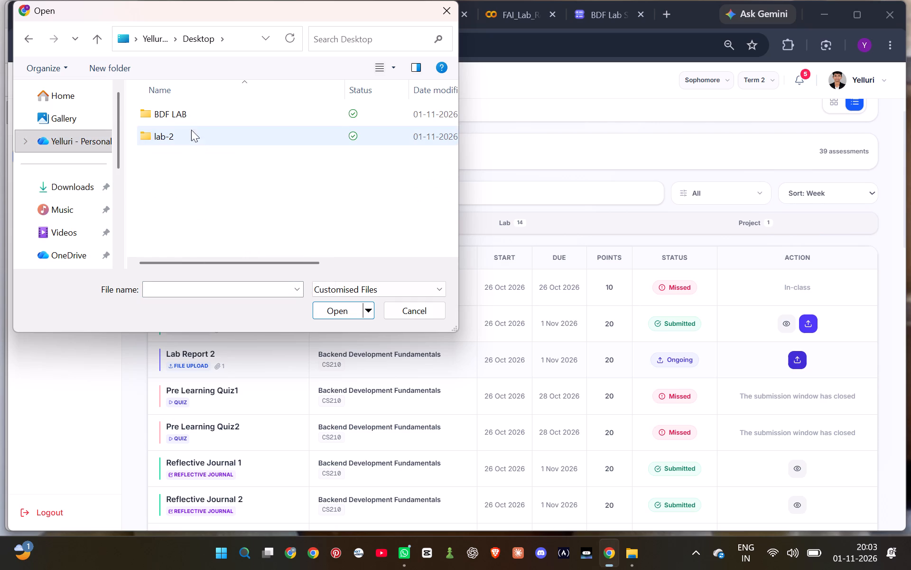
click(24, 37)
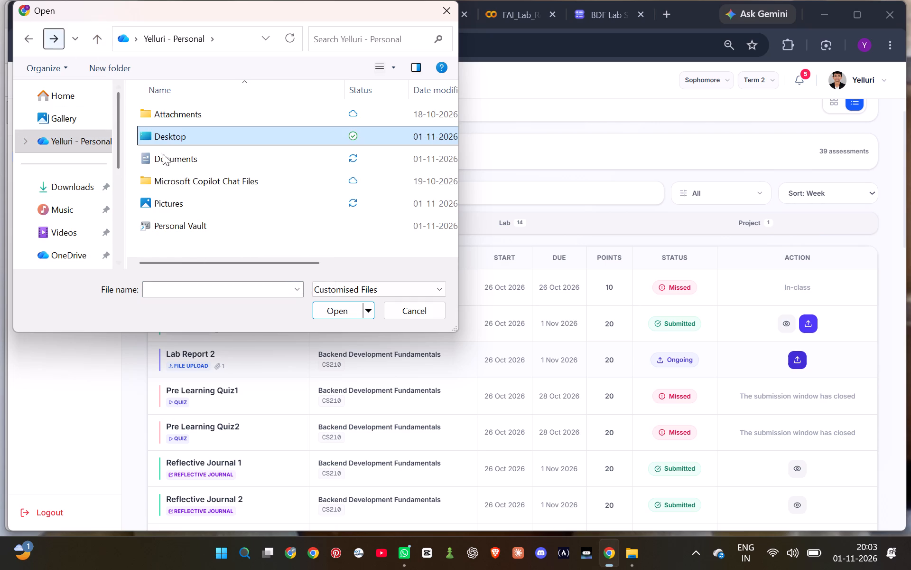
double_click(184, 162)
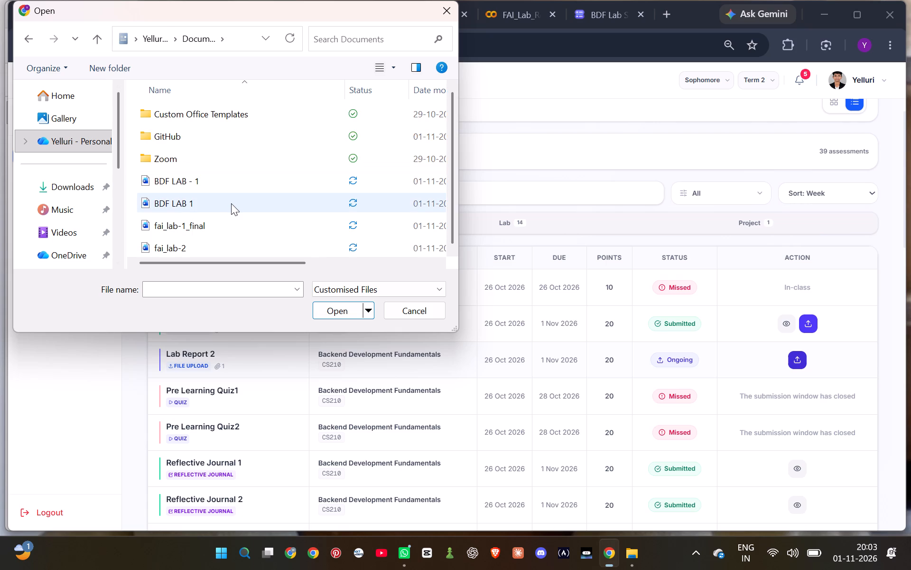
scroll(231, 203, down, 3)
scroll(231, 203, up, 1)
click(75, 104)
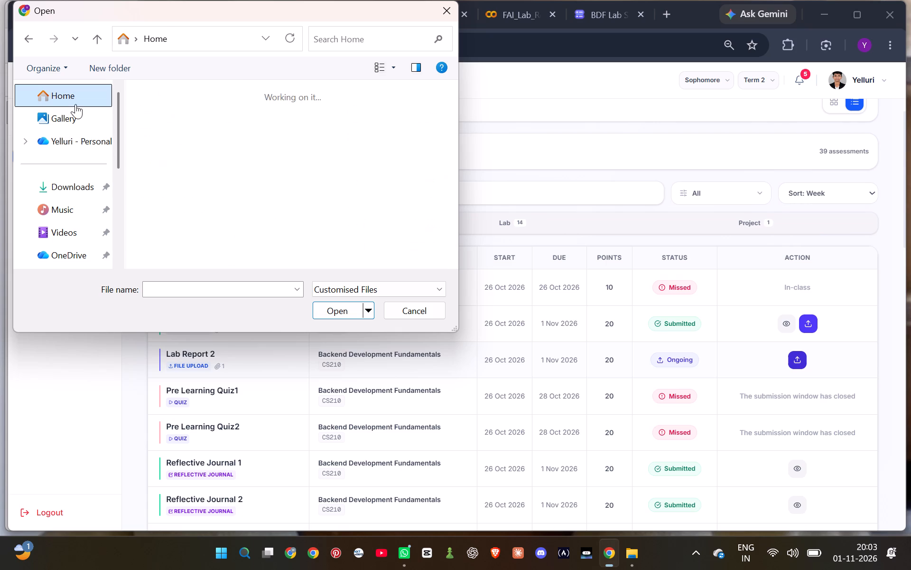
scroll(203, 179, down, 2)
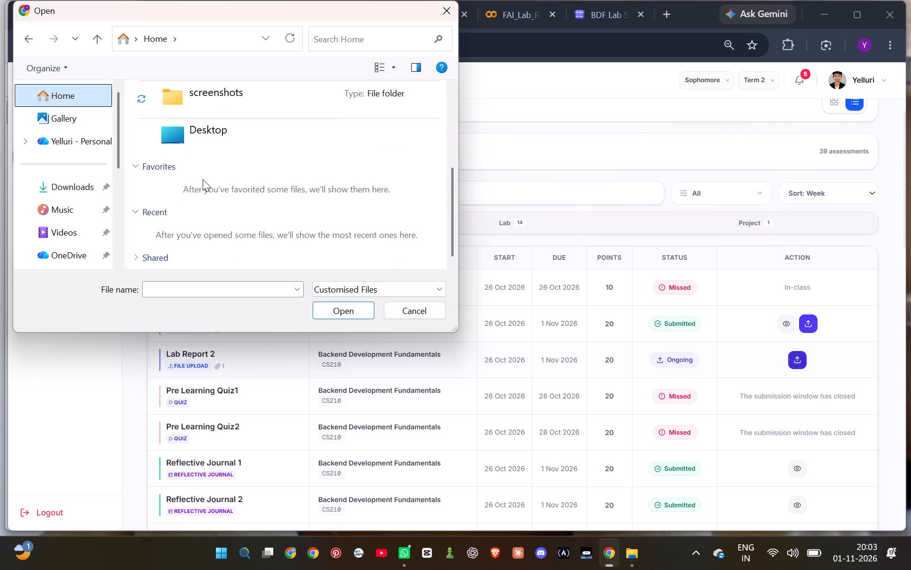
scroll(203, 179, down, 1)
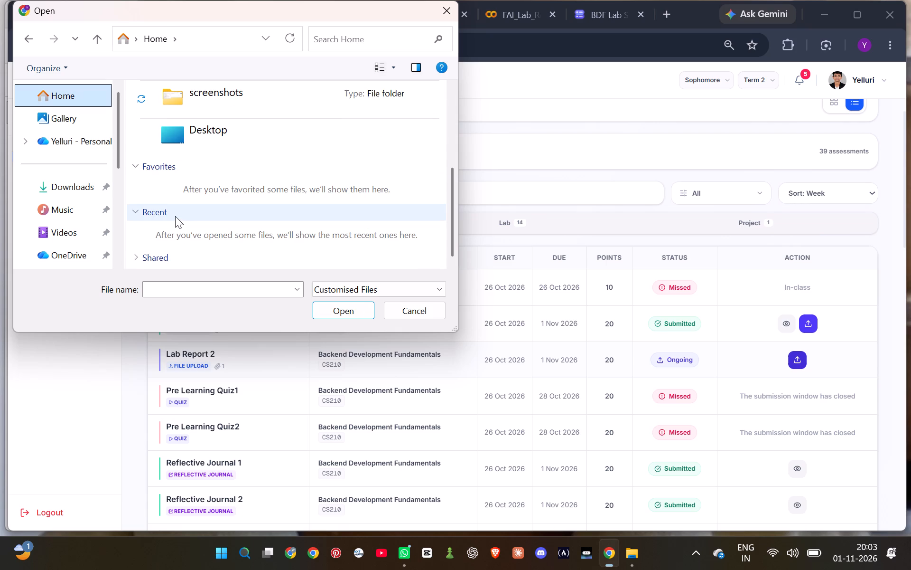
click(175, 216)
scroll(175, 216, up, 1)
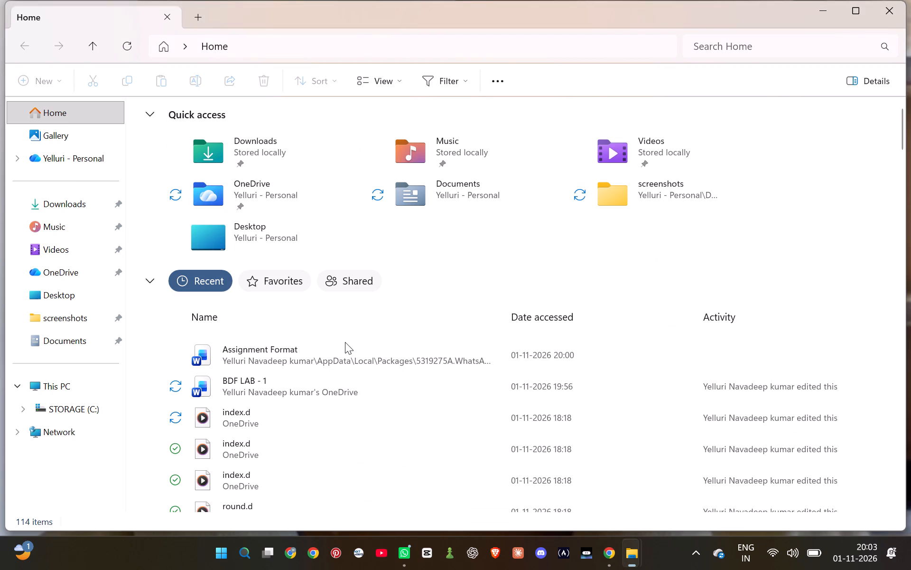
Switch to File Explorer, refresh the Home view and reopen the recent Assignment Format document.
key(ctrl+r)
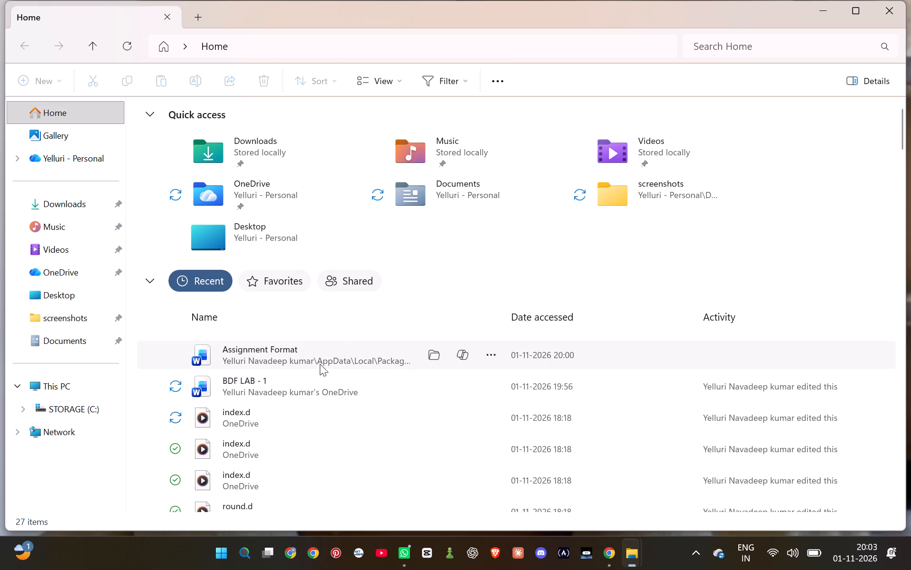
double_click(305, 358)
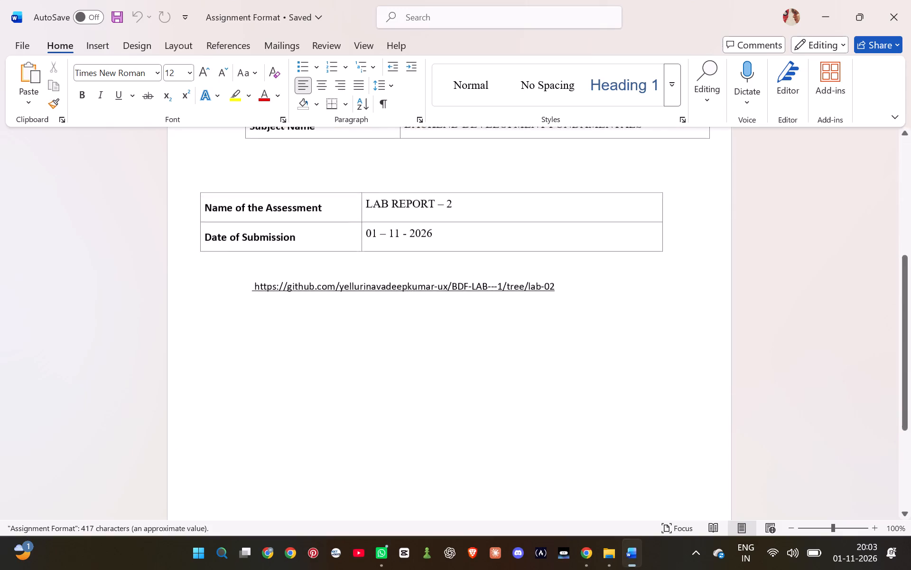
Turn on AutoSave for the reopened Assignment Format document, storing it in the personal OneDrive.
click(267, 19)
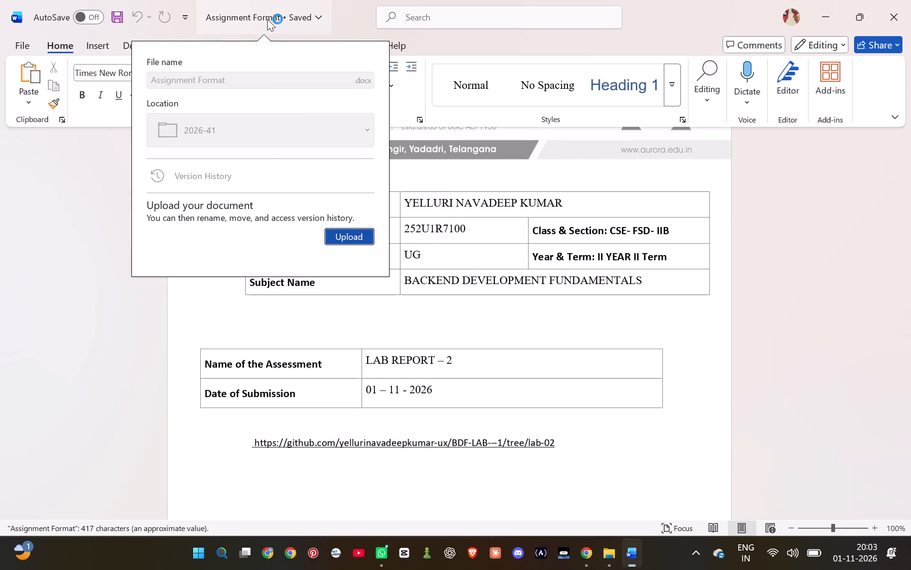
click(81, 22)
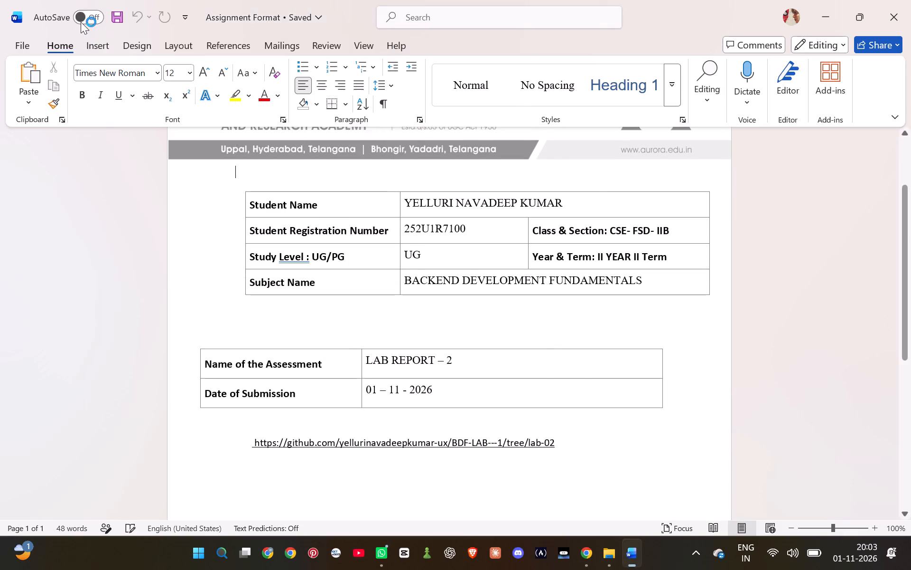
click(414, 218)
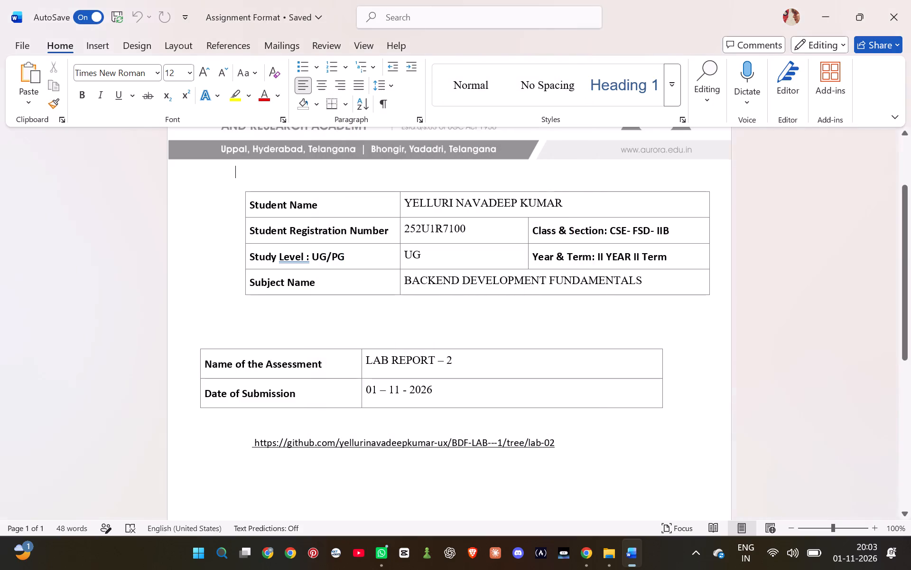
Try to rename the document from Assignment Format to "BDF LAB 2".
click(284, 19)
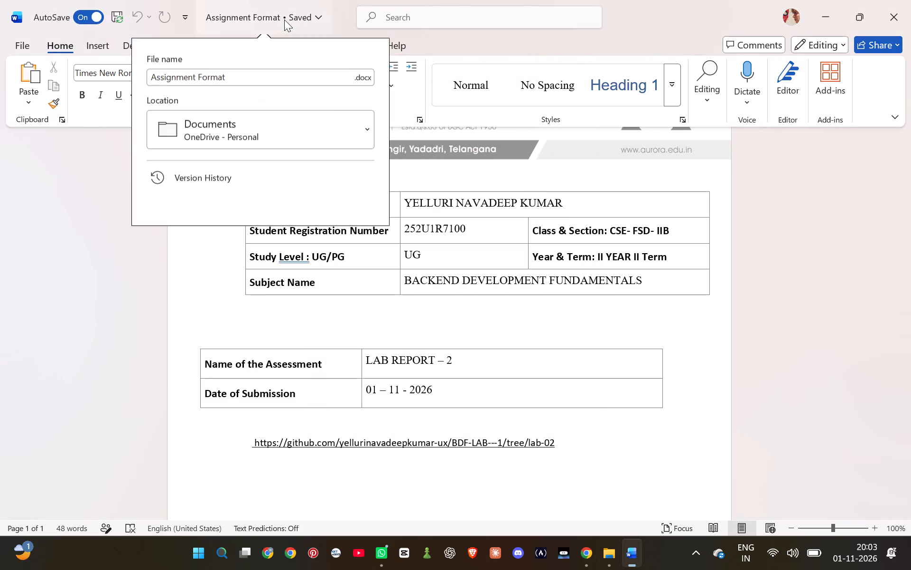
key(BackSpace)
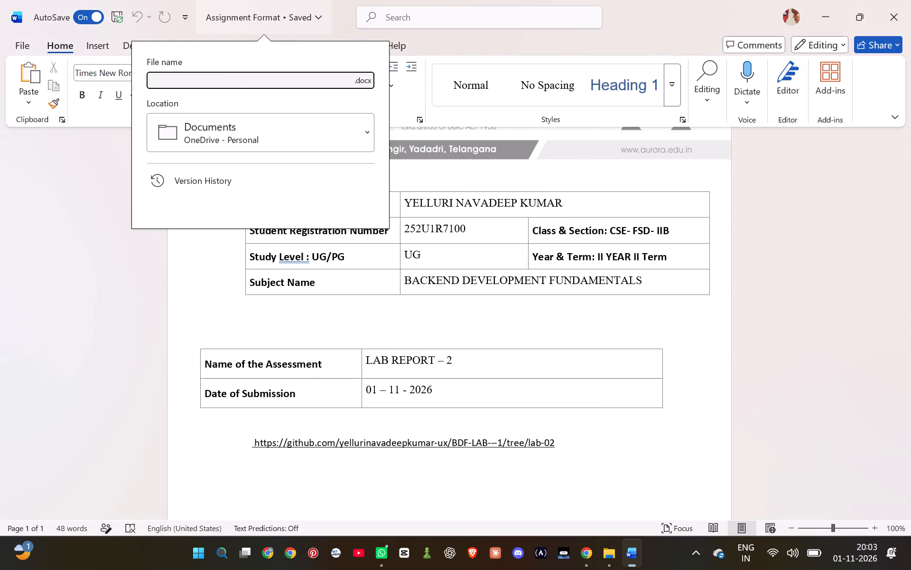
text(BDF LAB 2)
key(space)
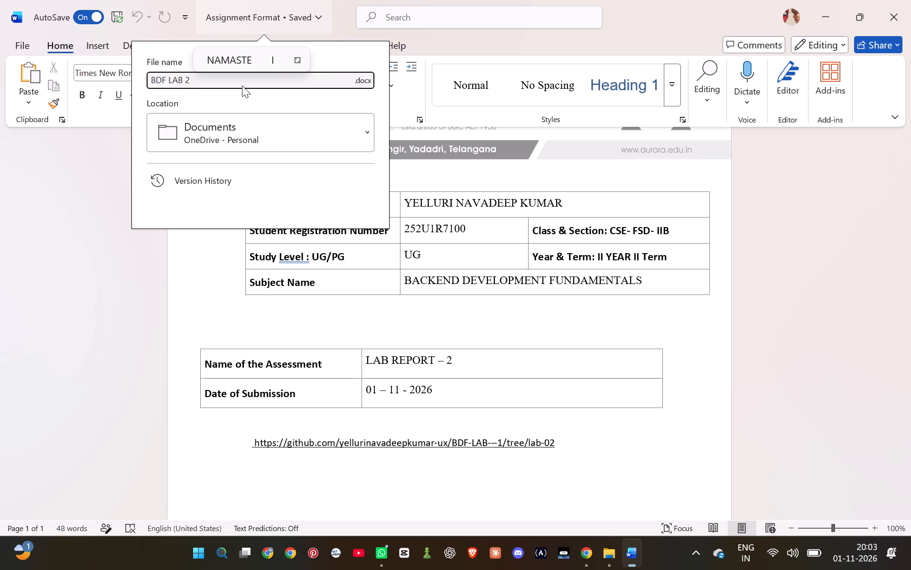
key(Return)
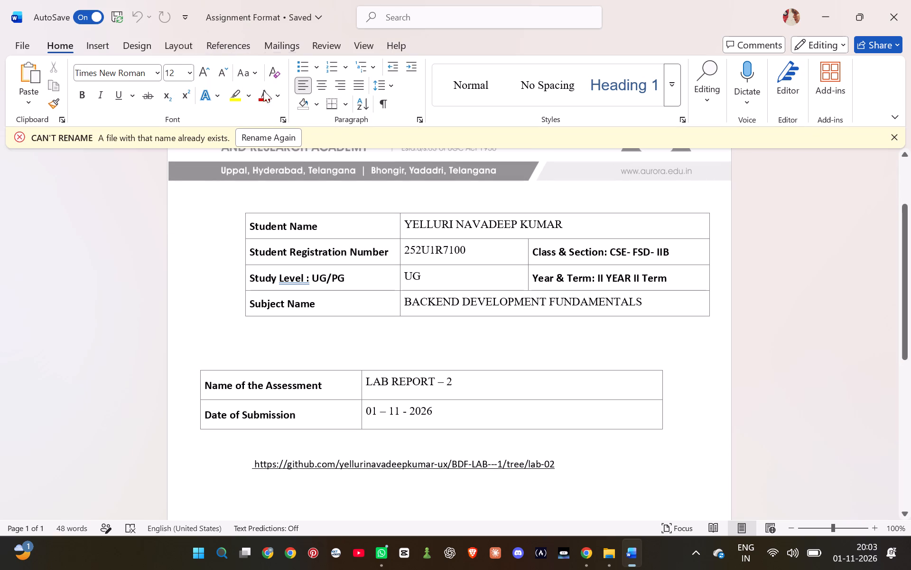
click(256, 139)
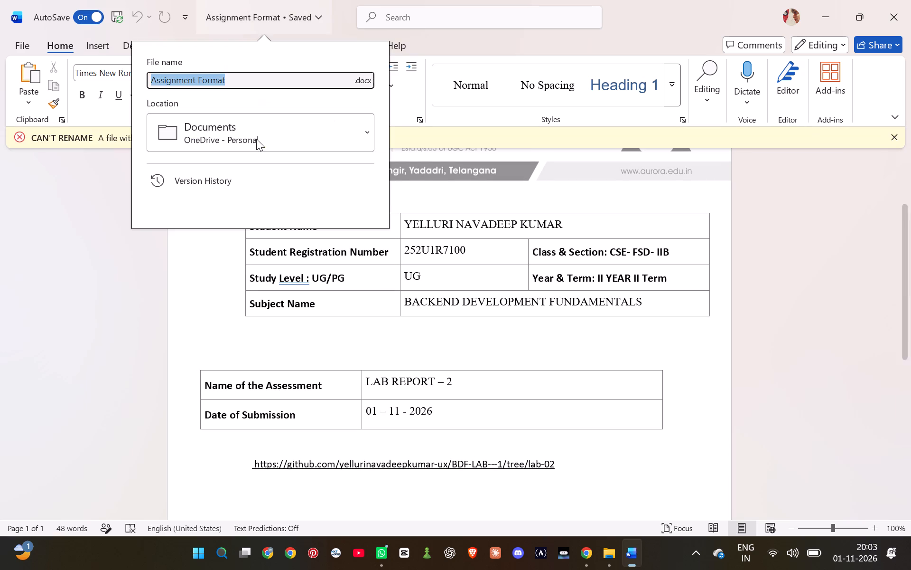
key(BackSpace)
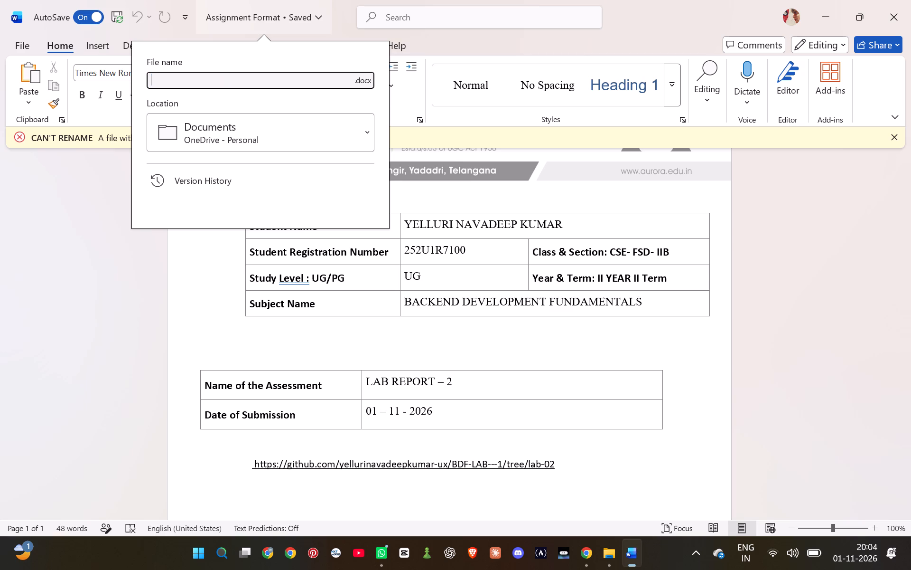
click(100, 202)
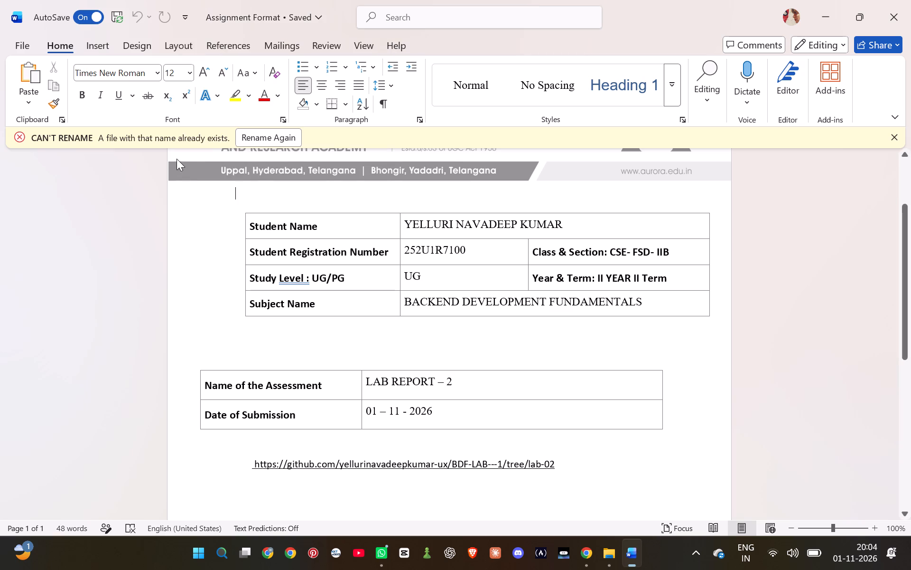
Rename the document from Assignment Format to "BDF LAAB 2".
click(281, 17)
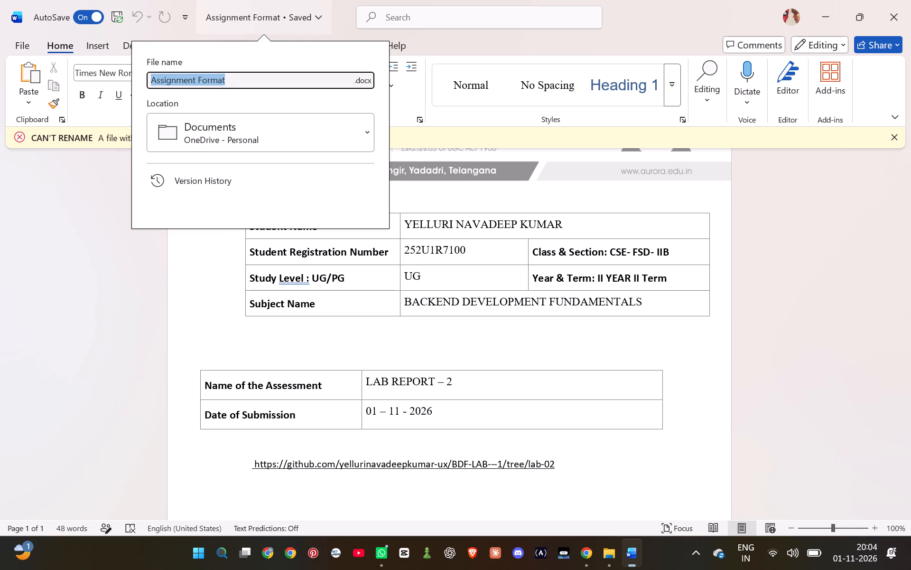
key(BackSpace)
text(BDF LAAB)
key(space)
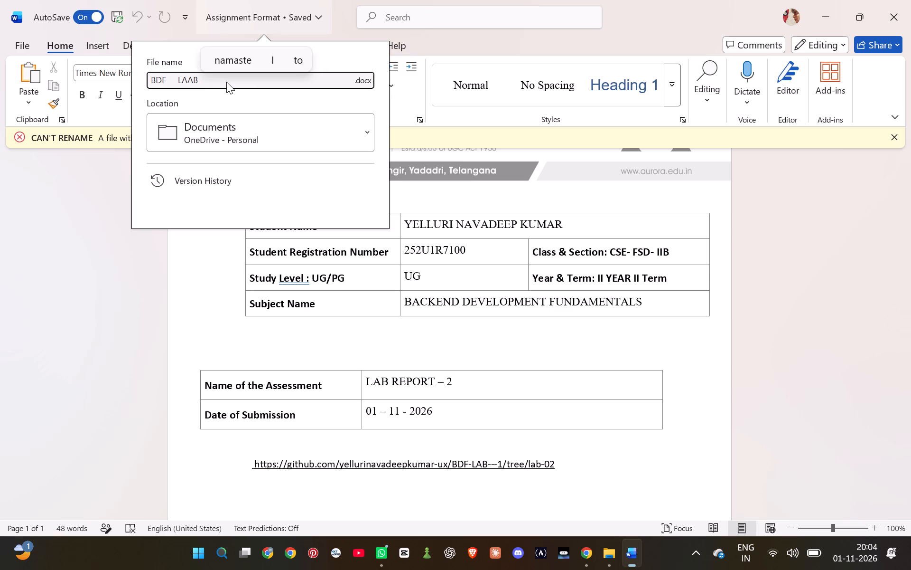
text(2)
key(space)
key(Return)
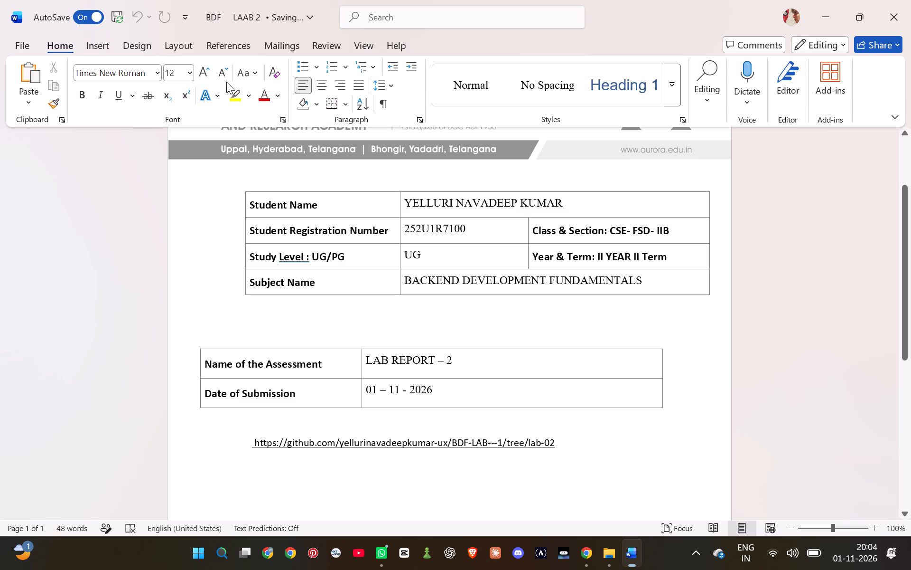
Start exporting the document as another file type, bringing up the Save As dialog for the Documents folder.
click(35, 43)
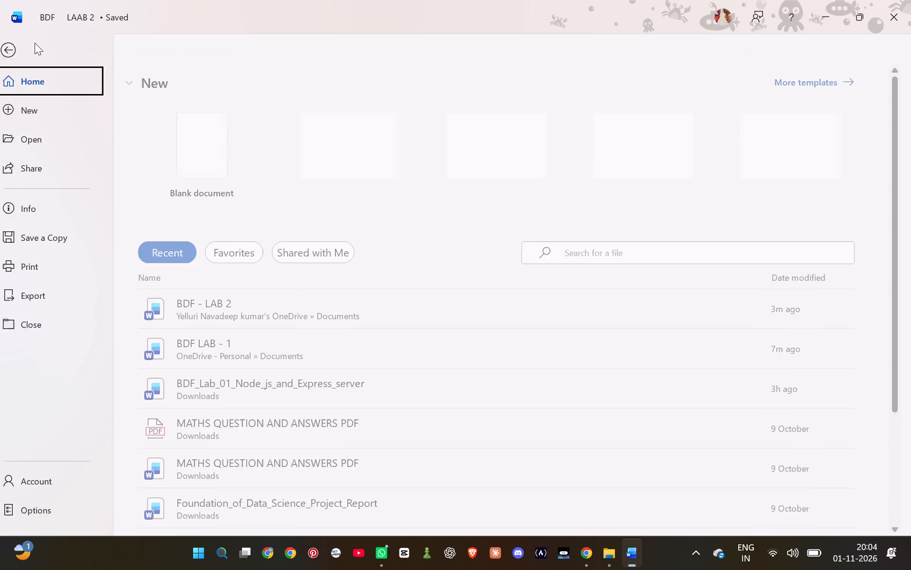
click(53, 297)
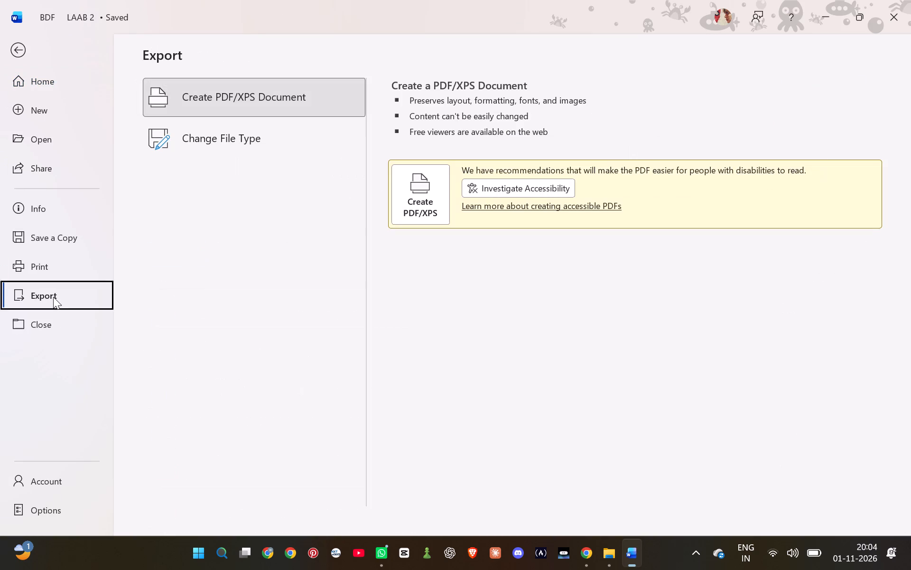
click(257, 142)
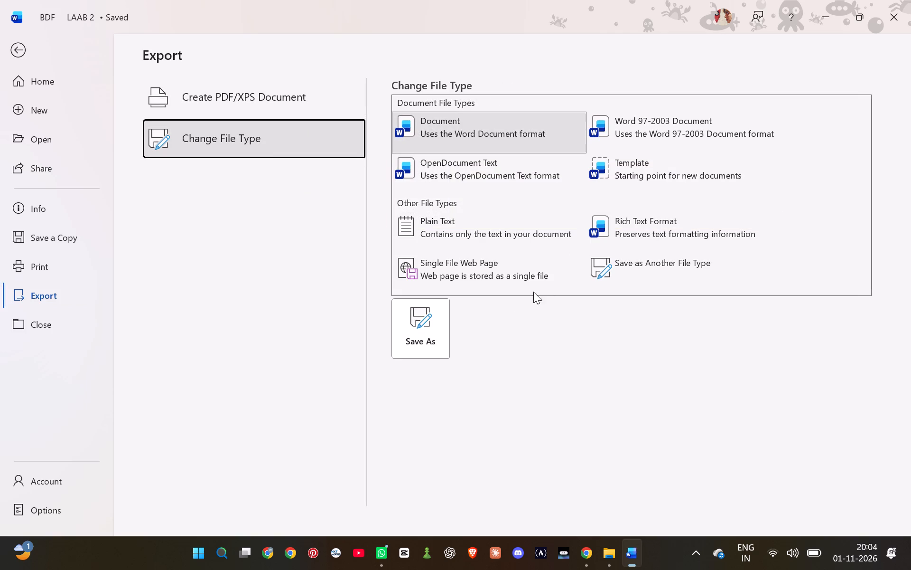
click(633, 258)
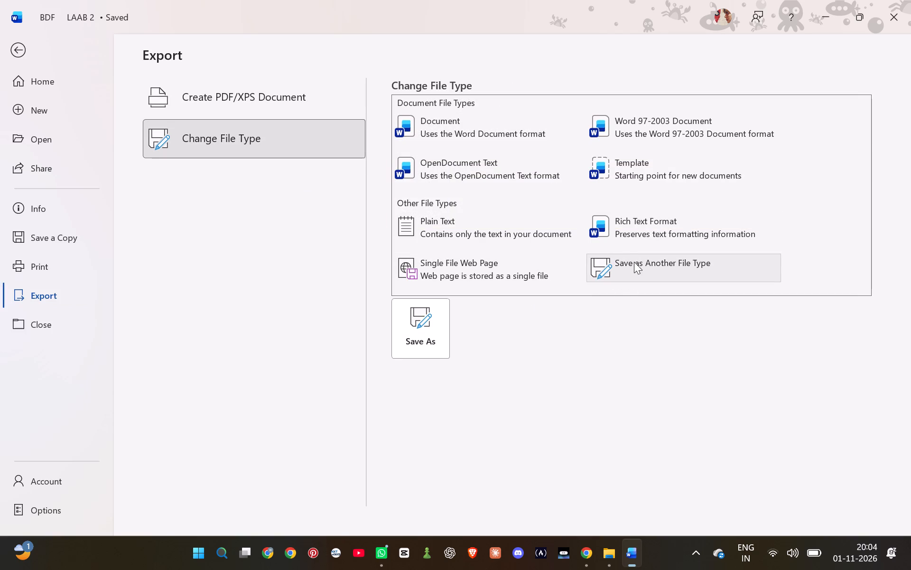
click(625, 272)
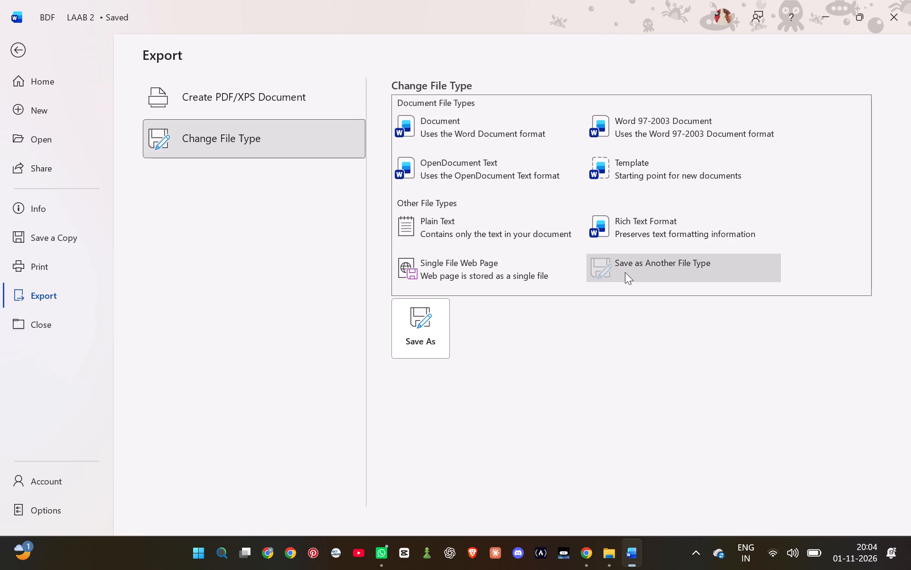
double_click(624, 264)
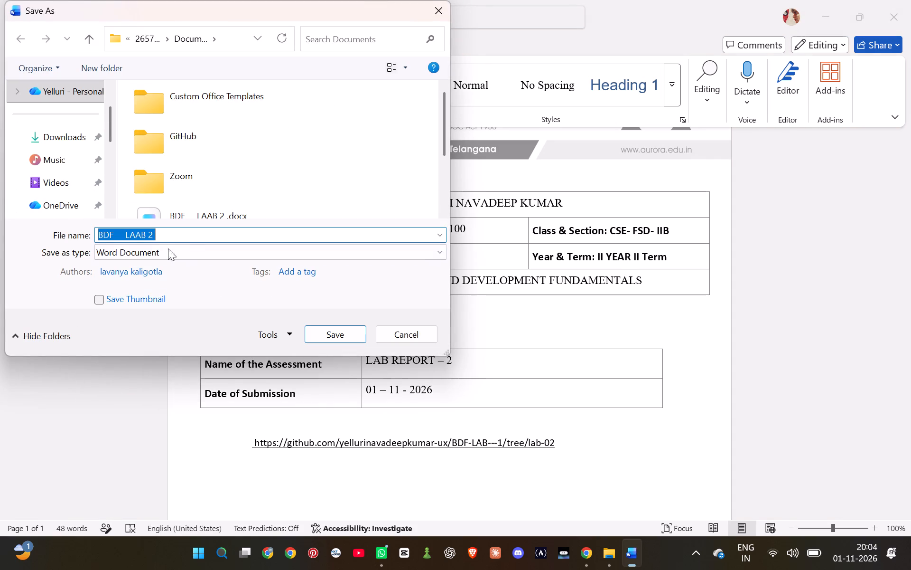
scroll(223, 176, down, 1)
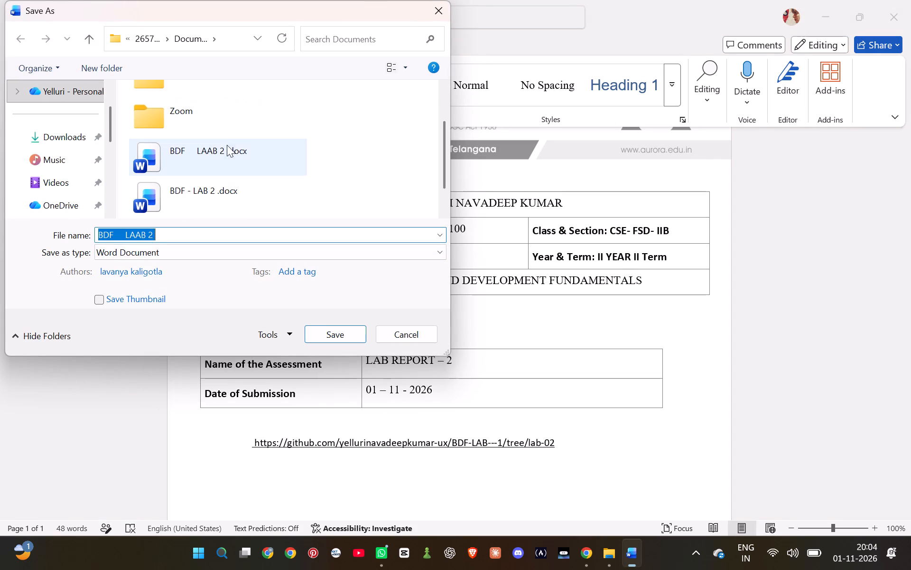
scroll(205, 163, up, 2)
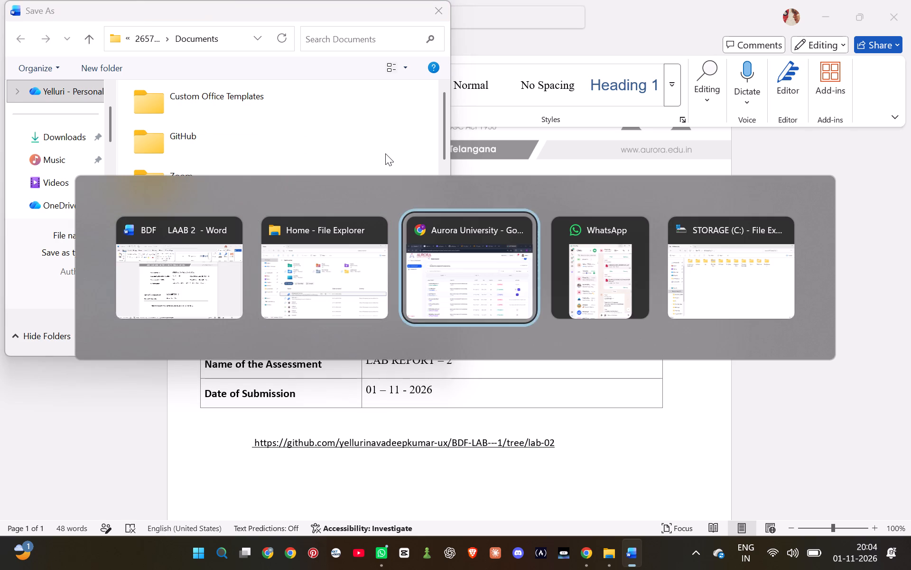
Switch to Chrome's upload picker and look through the Documents folder for the BDF Lab 2 file.
scroll(232, 215, down, 1)
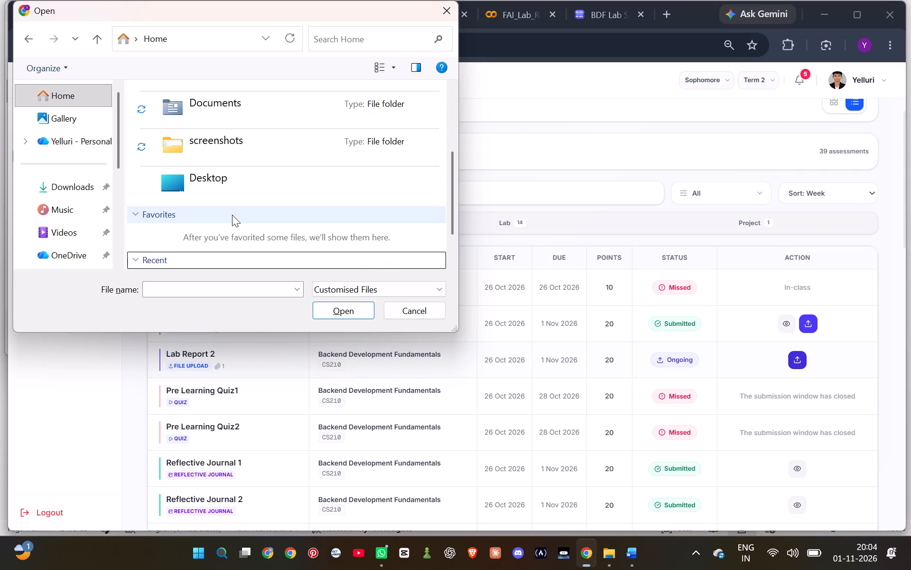
scroll(232, 215, down, 2)
scroll(232, 215, up, 1)
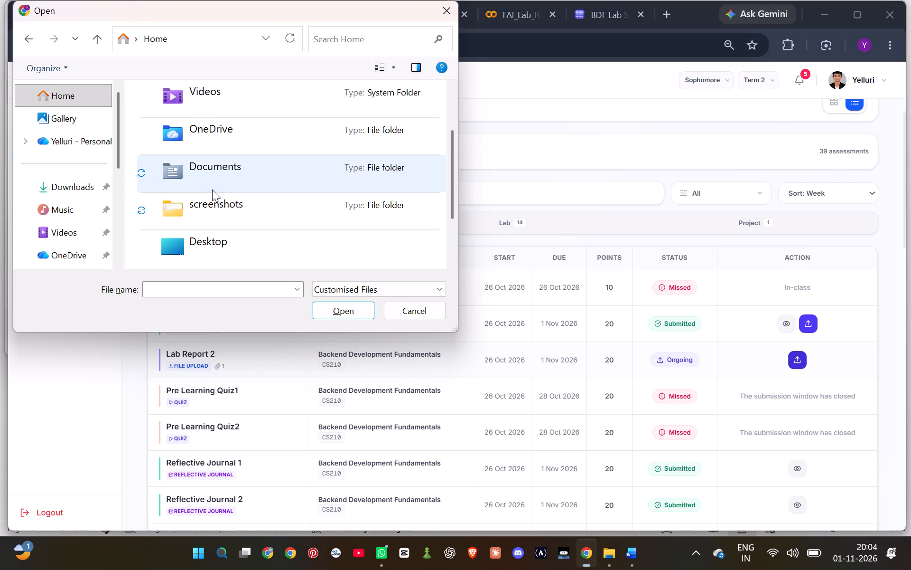
double_click(215, 180)
scroll(215, 180, down, 3)
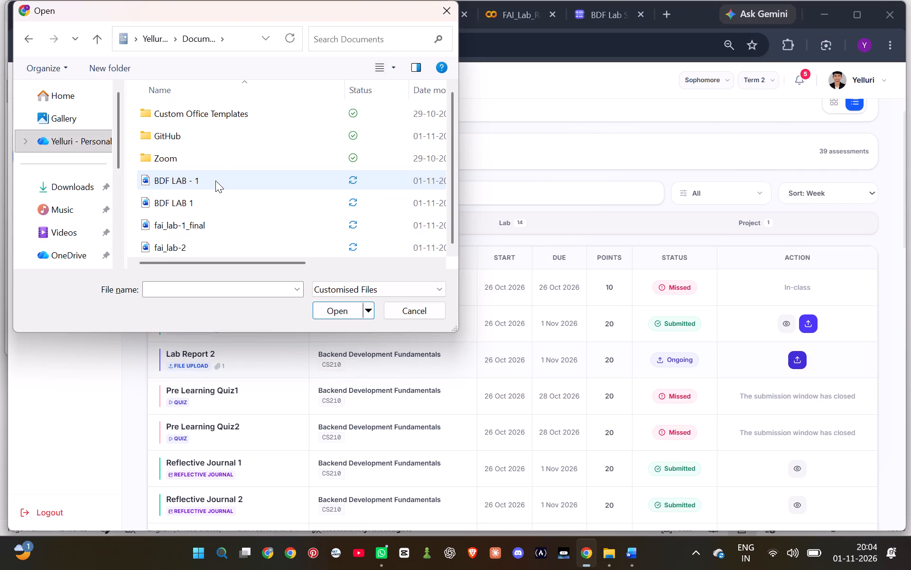
scroll(215, 180, up, 1)
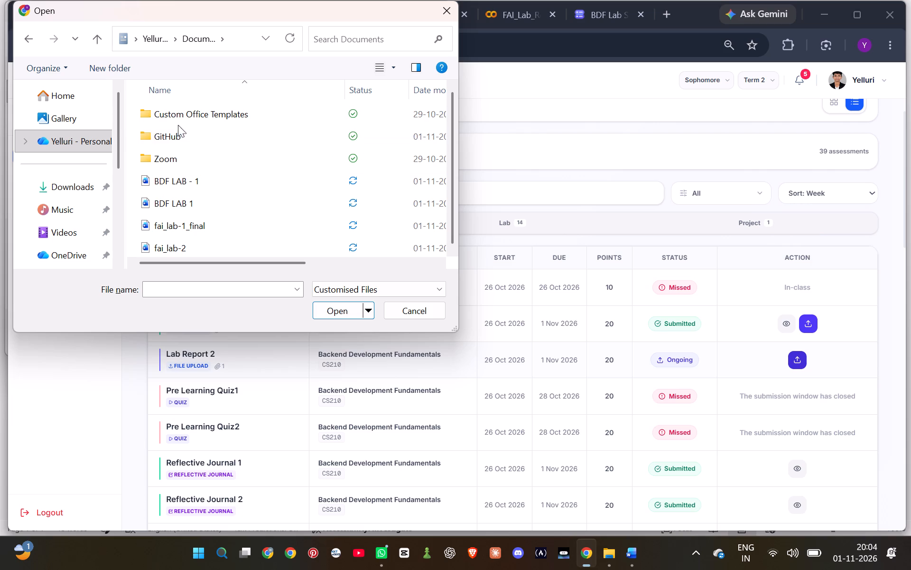
scroll(185, 147, down, 3)
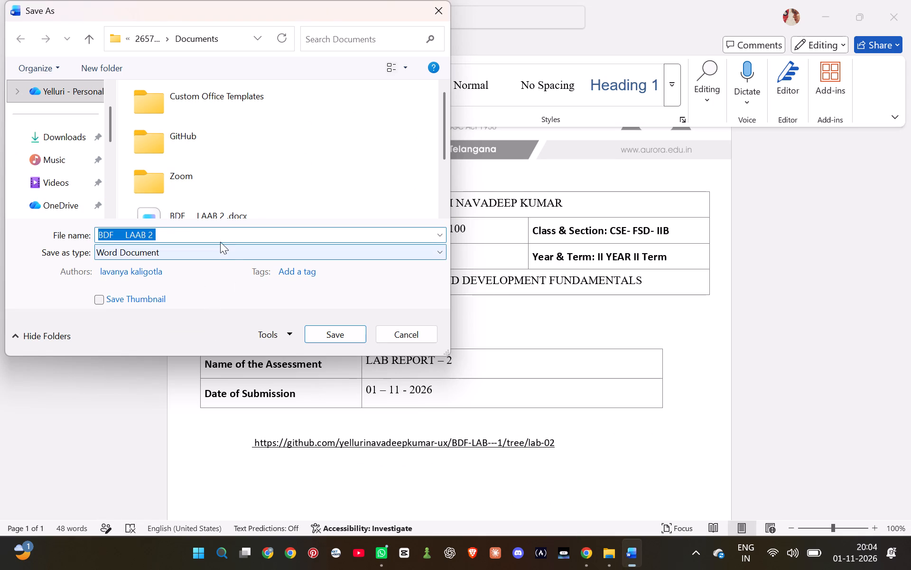
Switch back to Word and save the document as a PDF named "BDF LAAB 2" in the Documents folder.
click(222, 253)
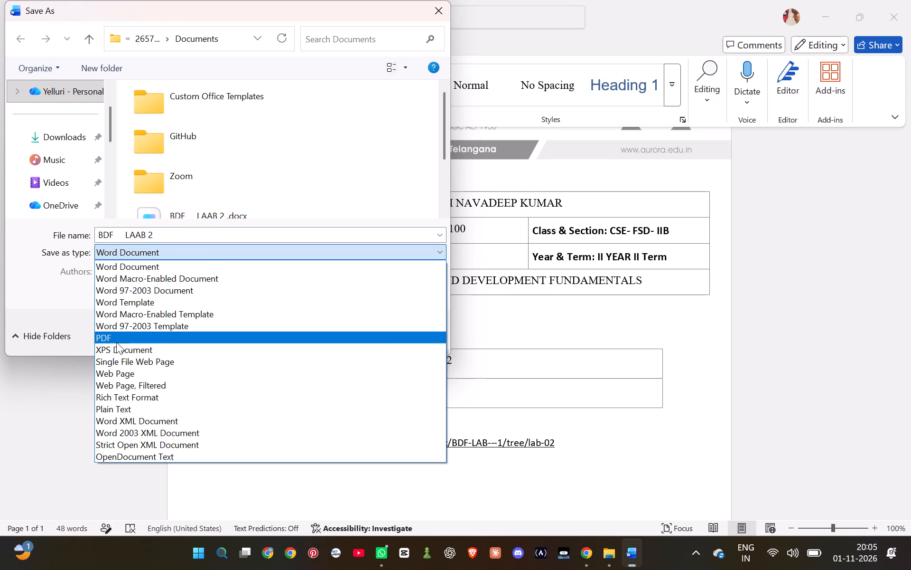
click(116, 342)
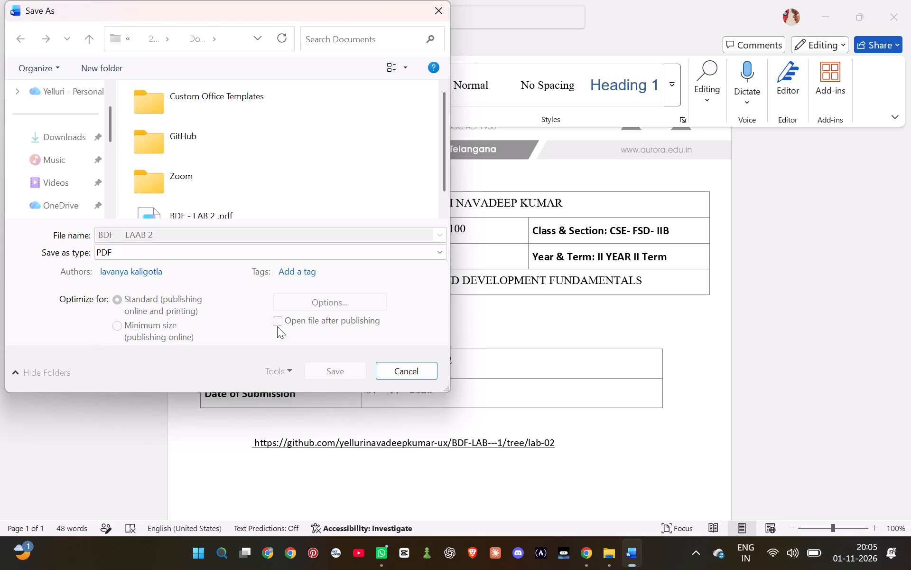
scroll(254, 189, down, 2)
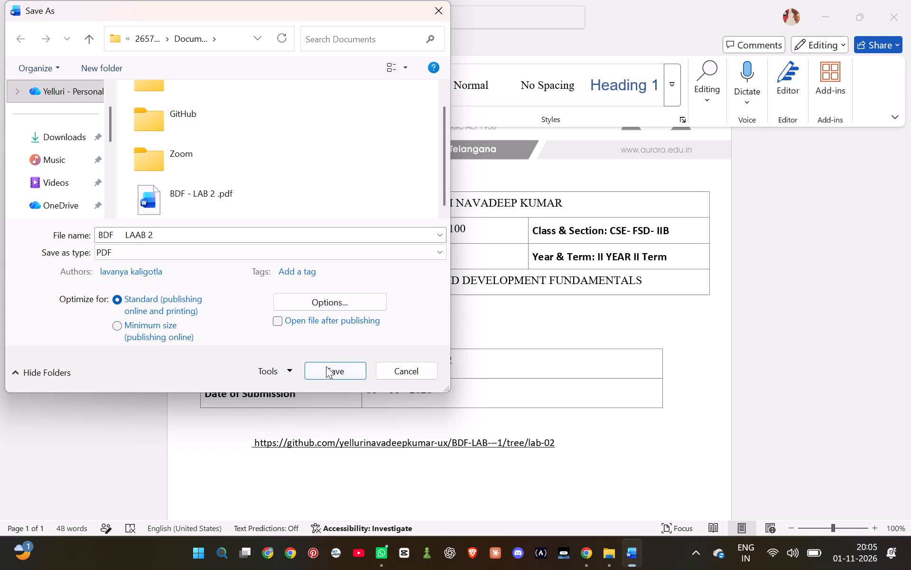
click(300, 368)
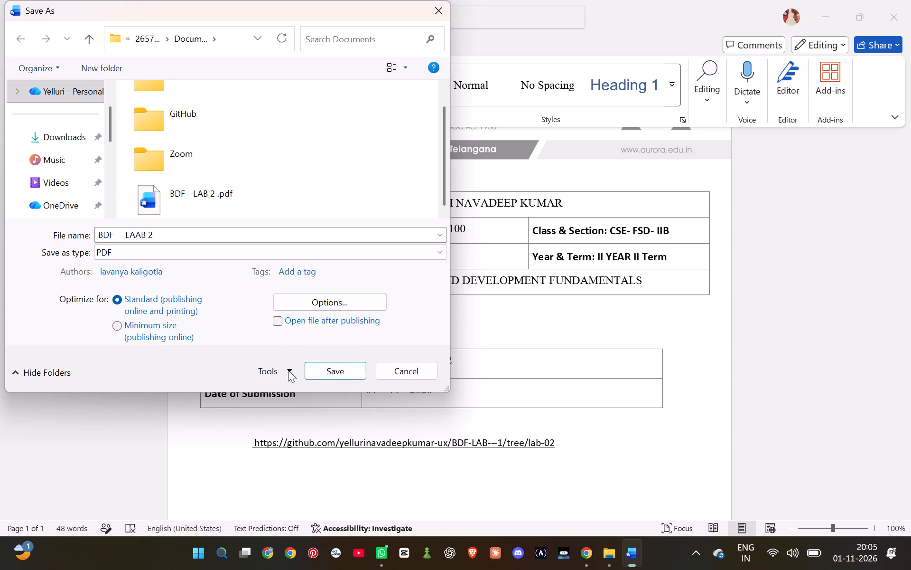
click(288, 370)
click(288, 370)
click(330, 367)
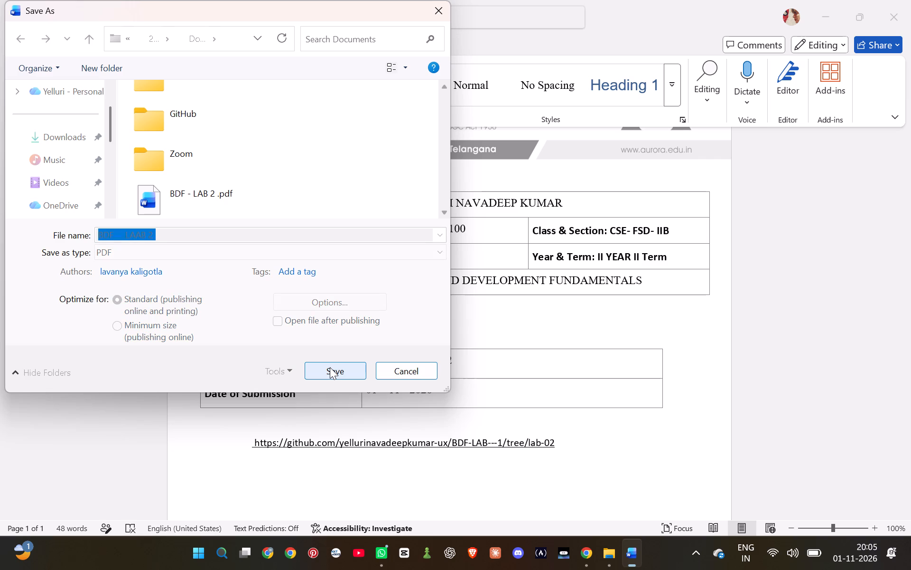
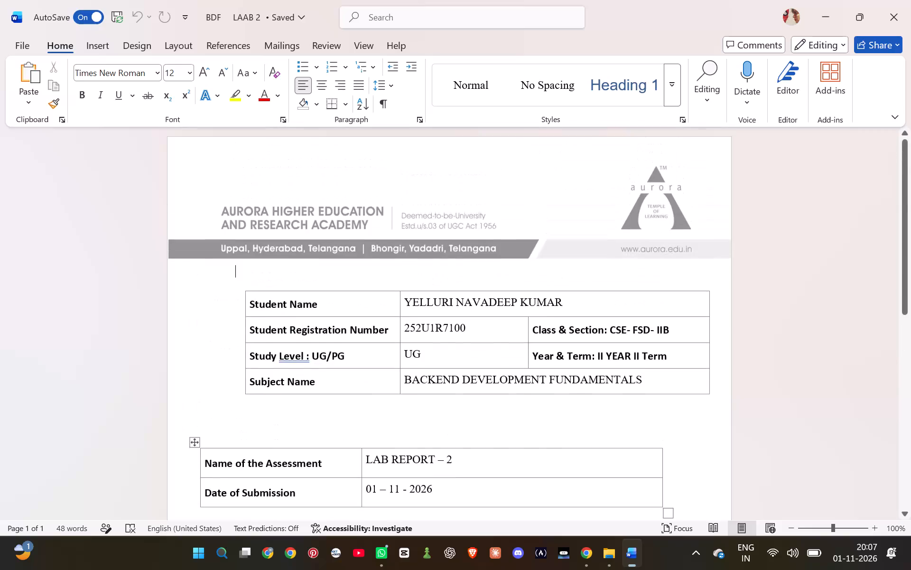
Check the Word document and the Documents folder in Chrome's upload picker for the BDF Lab 2 file.
scroll(330, 367, down, 9)
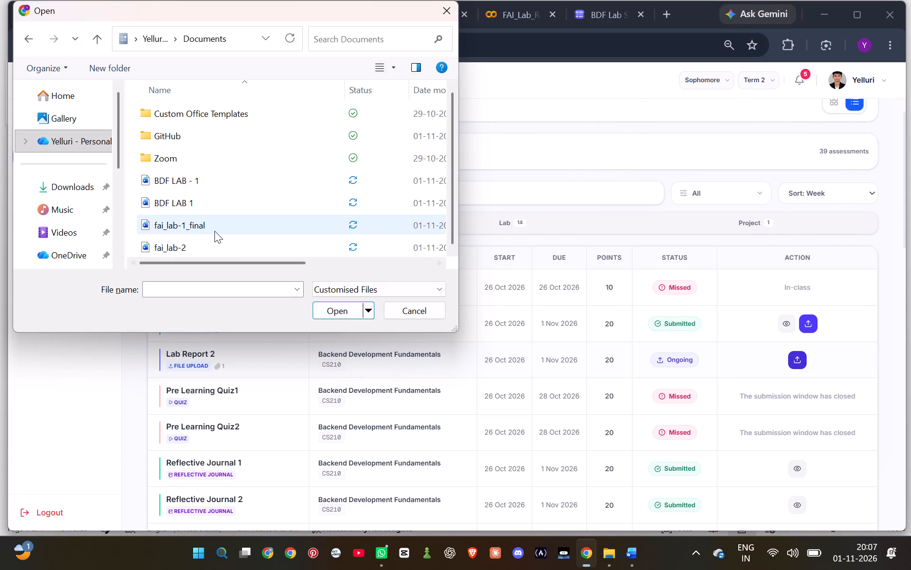
scroll(214, 231, down, 3)
scroll(214, 231, up, 1)
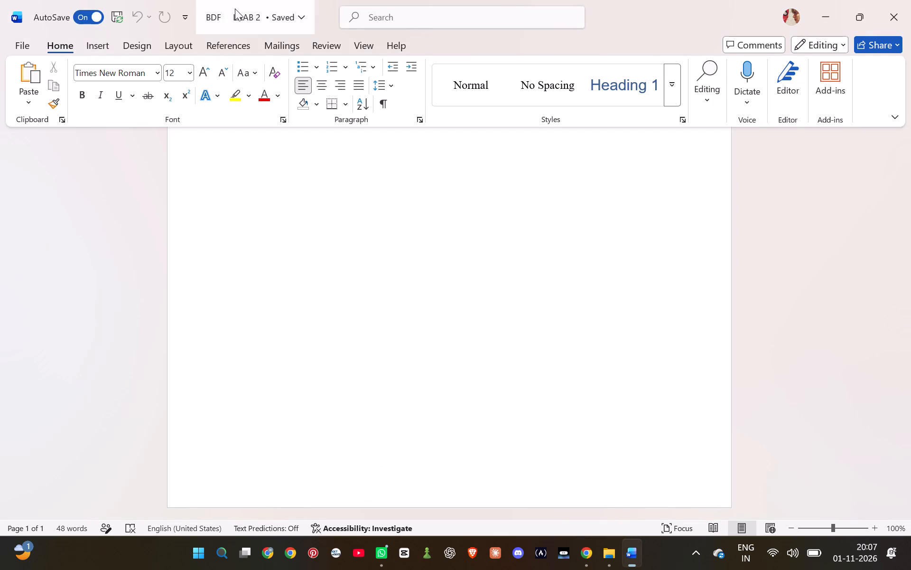
Switch back to Word and copy the document's file name, "BDF LAAB 2".
click(235, 9)
click(221, 72)
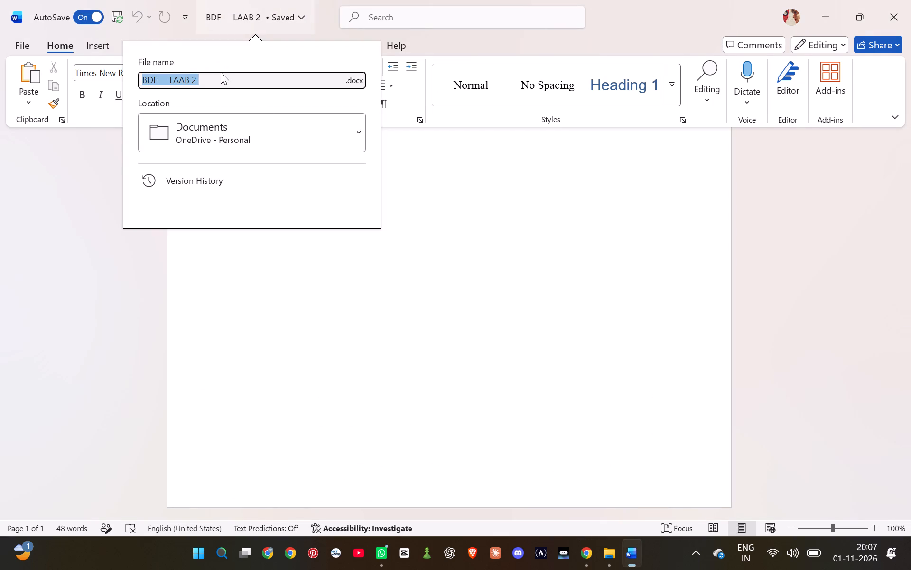
drag(205, 79, 138, 83)
key(ctrl+c)
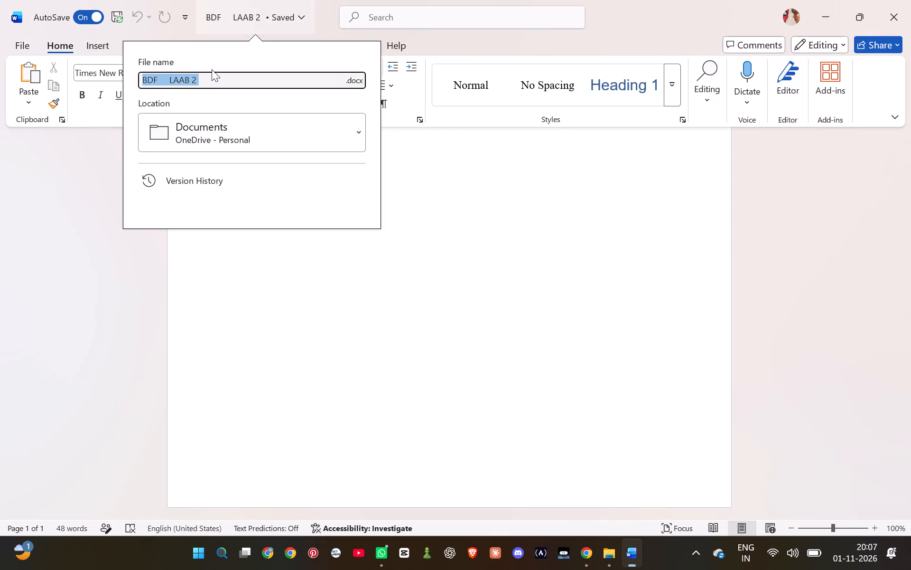
click(212, 69)
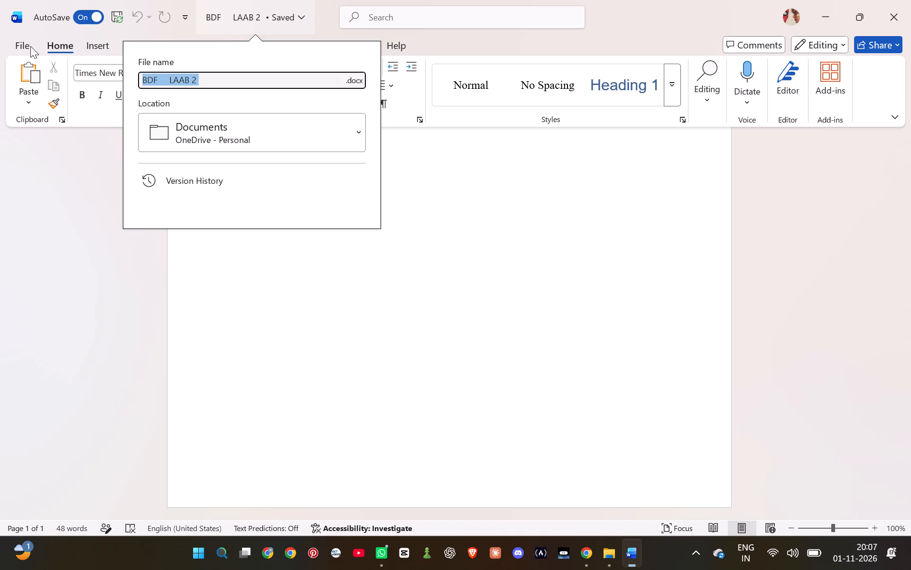
Open the recent document "BDF - LAB 2" and look through its contents.
click(30, 46)
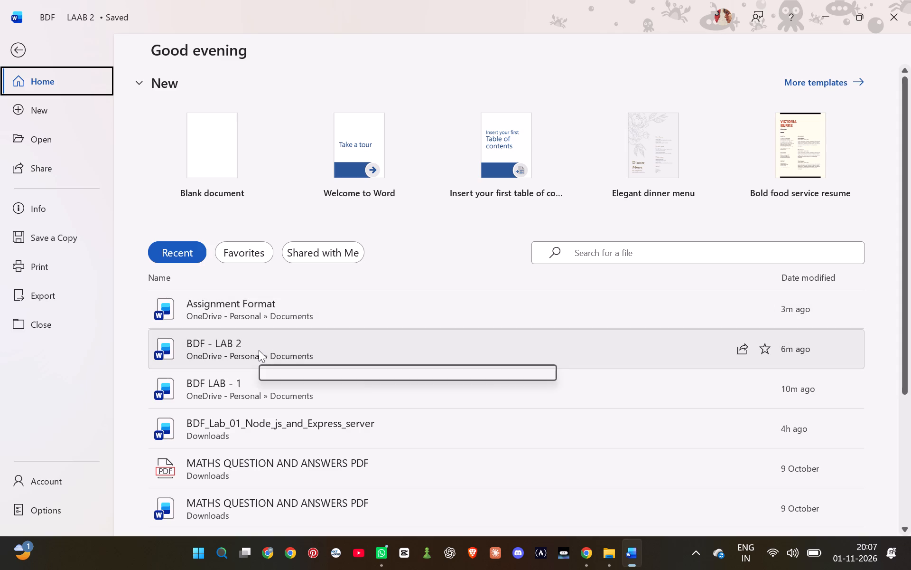
double_click(284, 345)
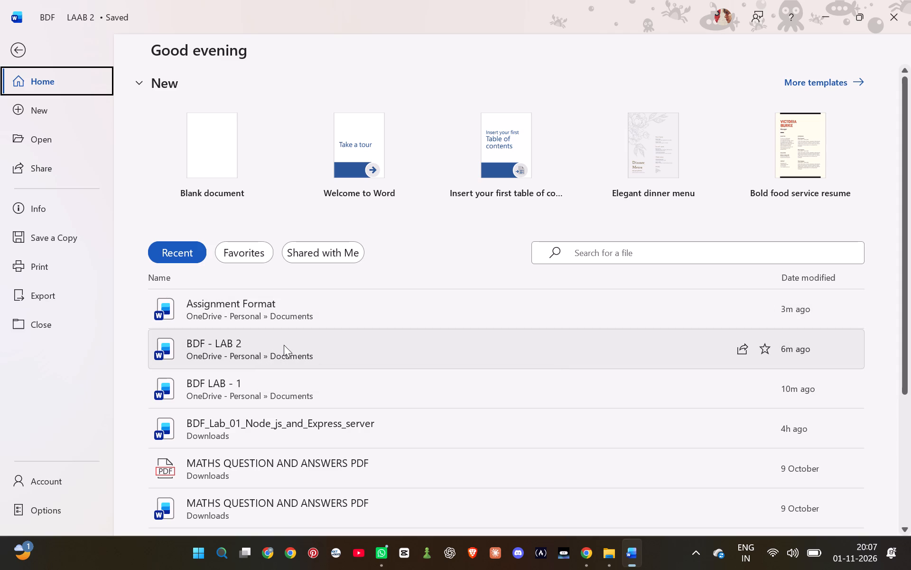
scroll(342, 273, up, 7)
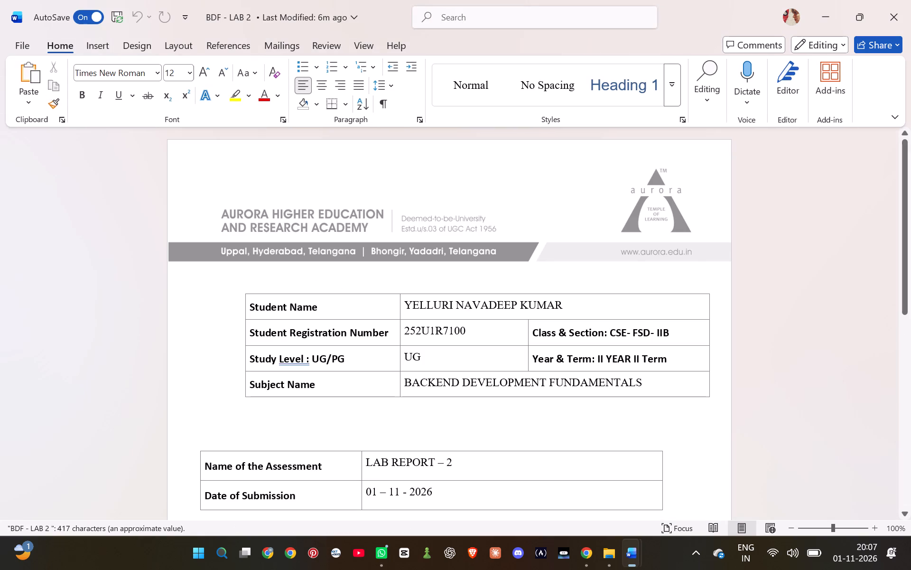
scroll(342, 273, up, 1)
scroll(342, 273, right, 1)
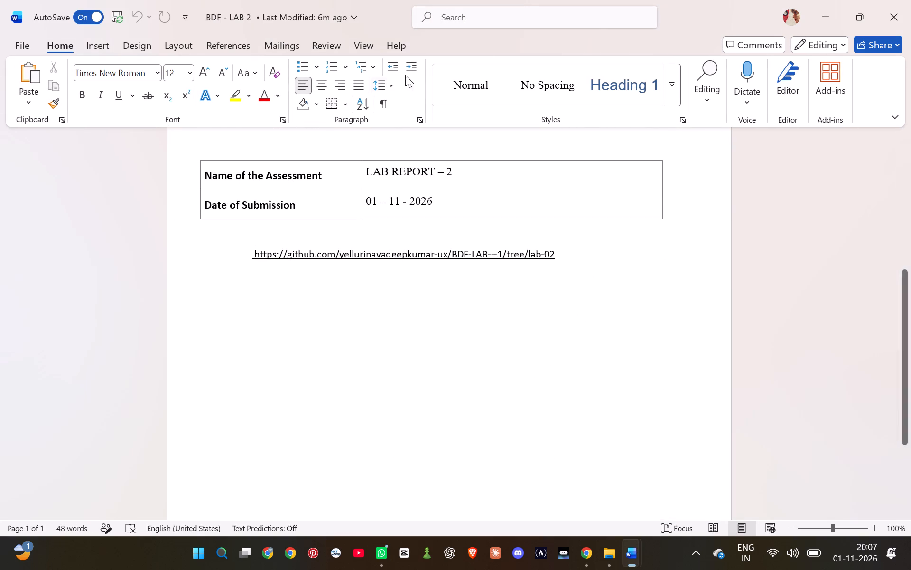
Close the "BDF - LAB 2" and "BDF LAAB 2" documents in Word.
click(883, 6)
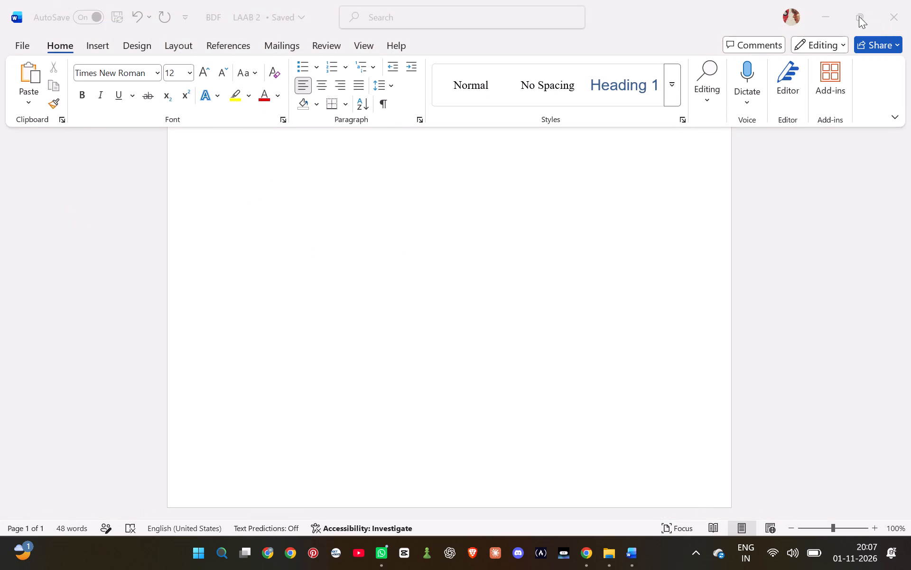
click(897, 13)
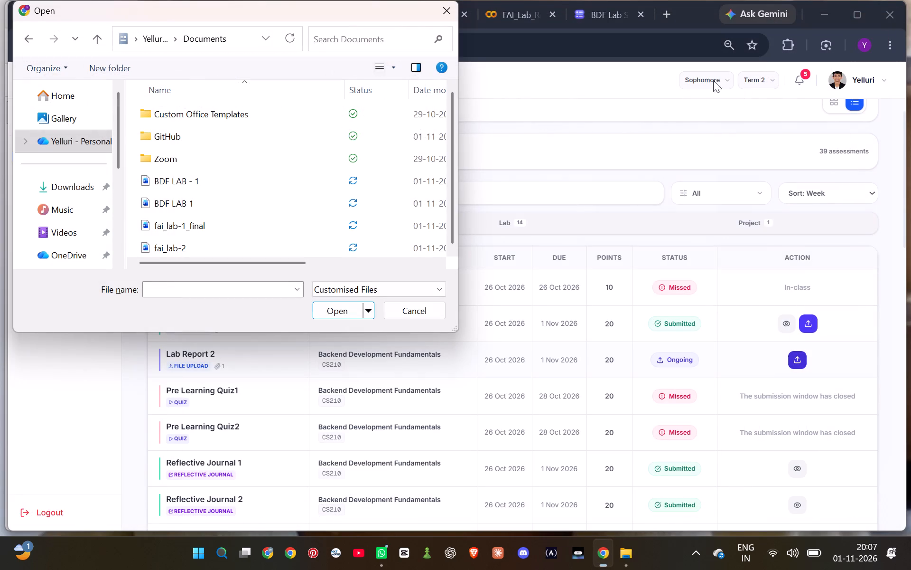
Look through the upload picker's Documents and Home locations for the Lab 2 file, and close the picker.
scroll(259, 208, down, 4)
scroll(259, 208, up, 1)
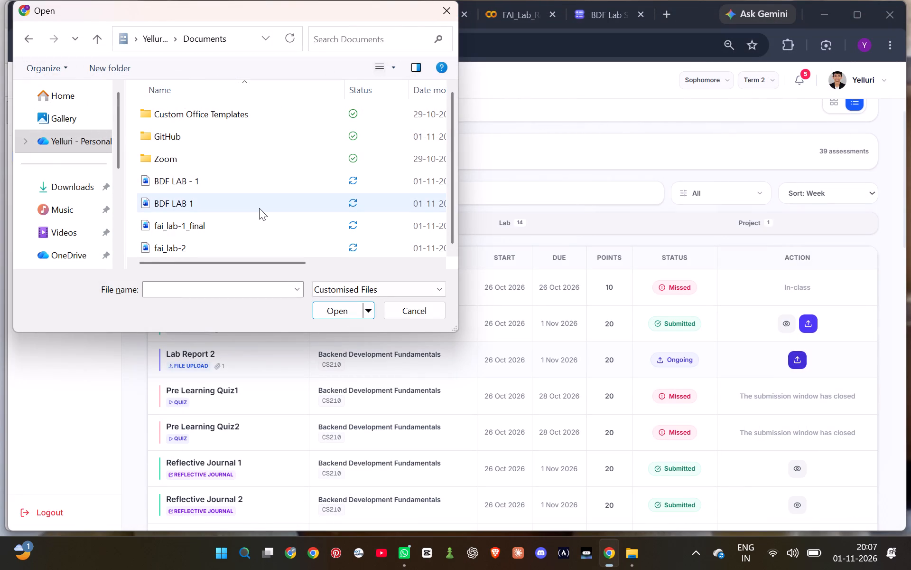
click(64, 101)
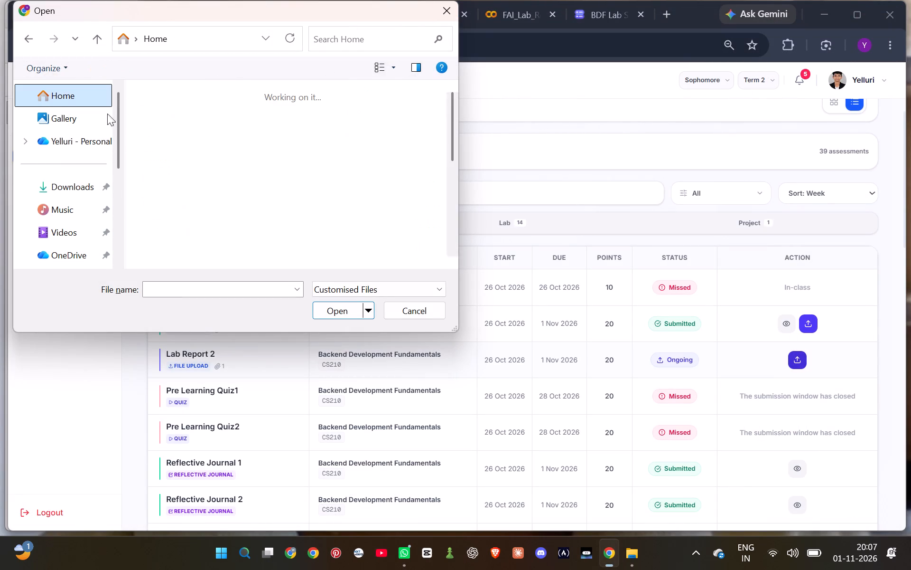
scroll(239, 195, down, 3)
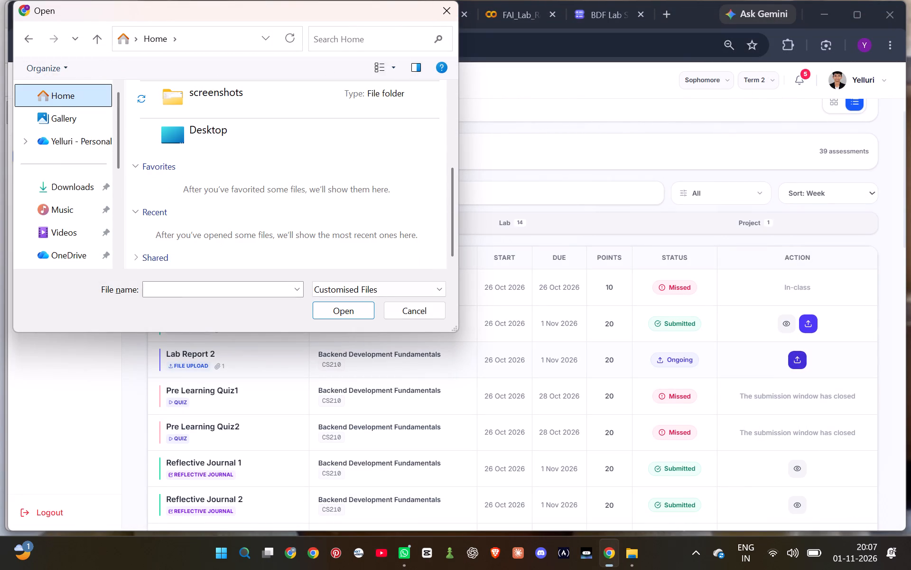
click(448, 11)
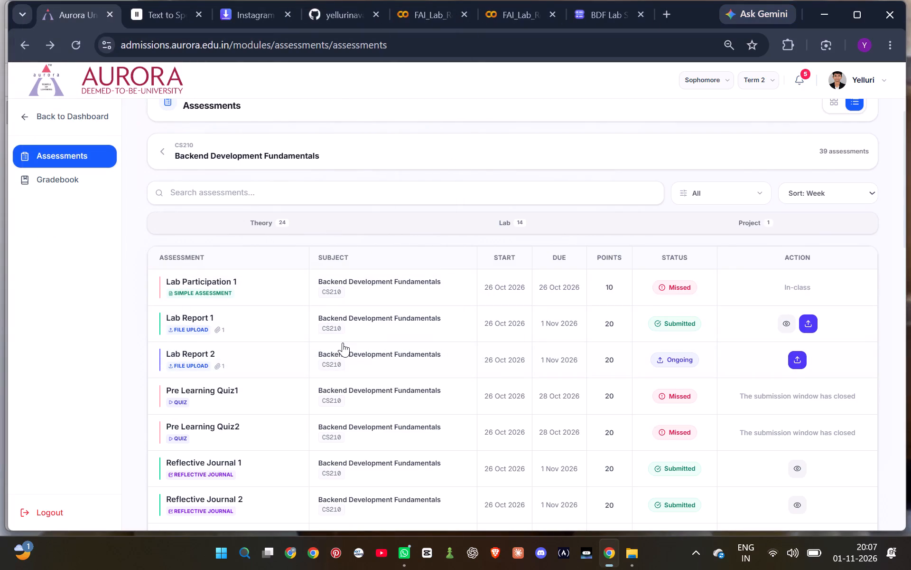
Reload the assessments page and reopen the file upload picker for Lab Report 2.
key(ctrl+r)
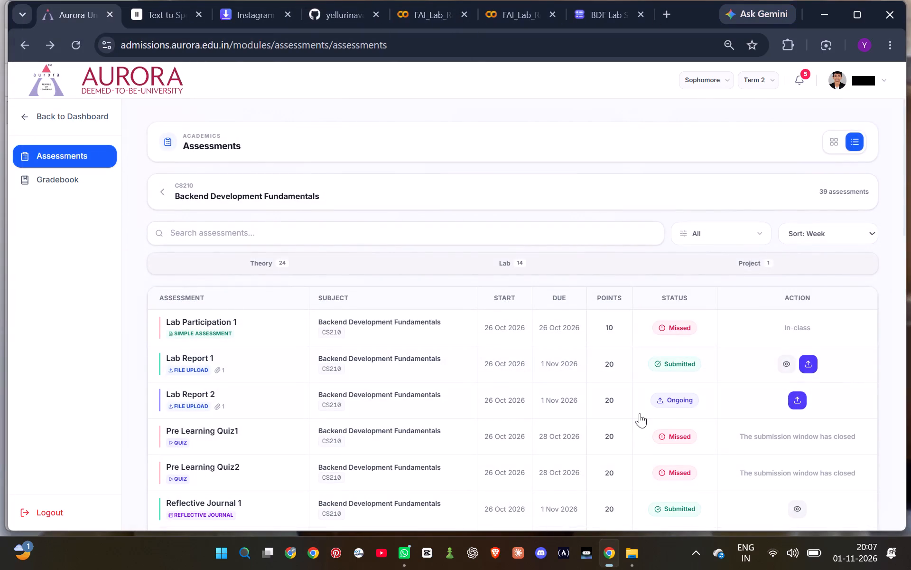
click(799, 403)
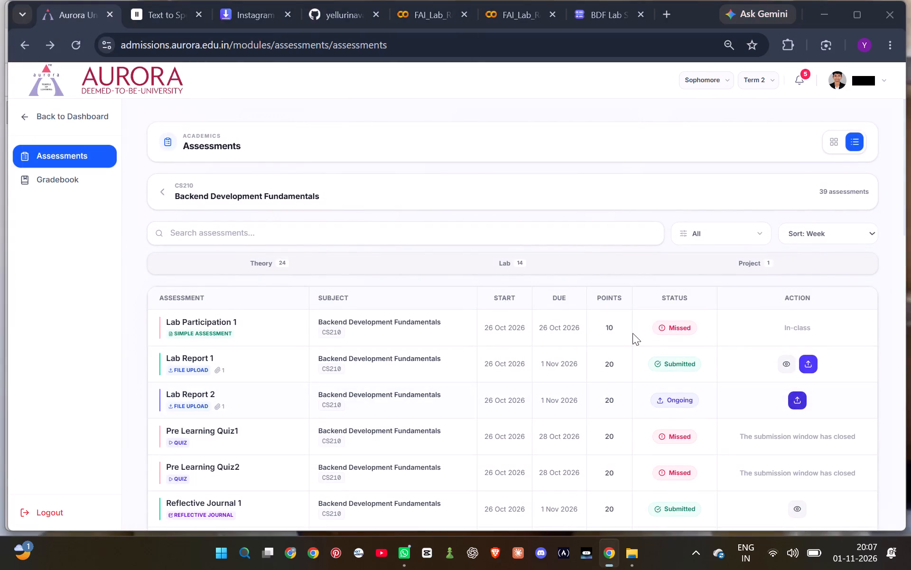
Browse the Documents, Home, screenshots and OneDrive locations in the upload picker for the Lab 2 file.
scroll(259, 227, down, 3)
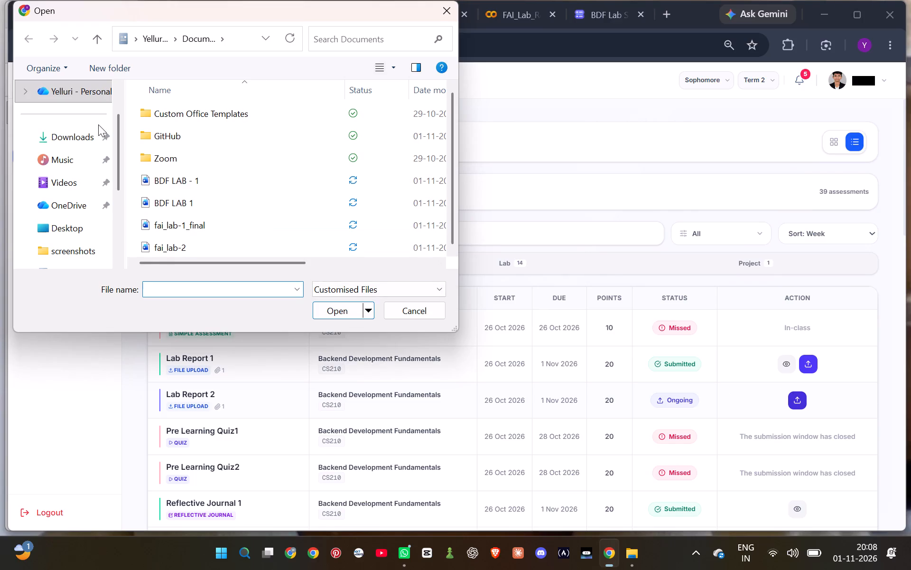
scroll(74, 137, up, 1)
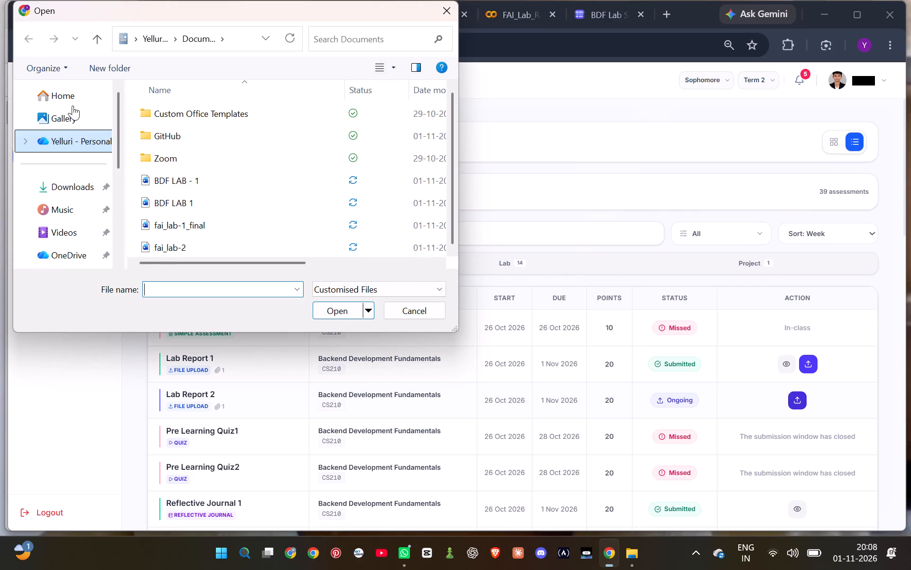
click(75, 99)
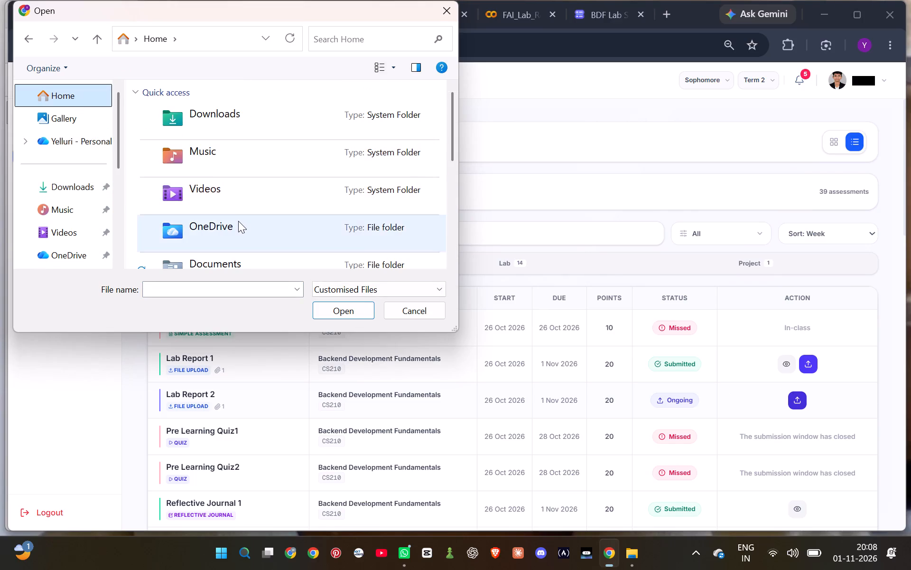
scroll(238, 221, down, 1)
scroll(238, 203, up, 1)
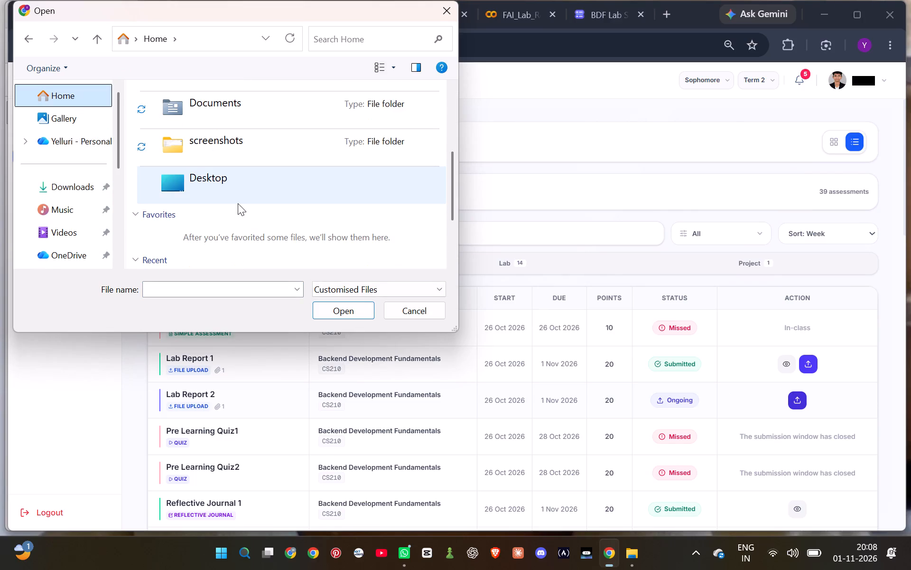
double_click(226, 143)
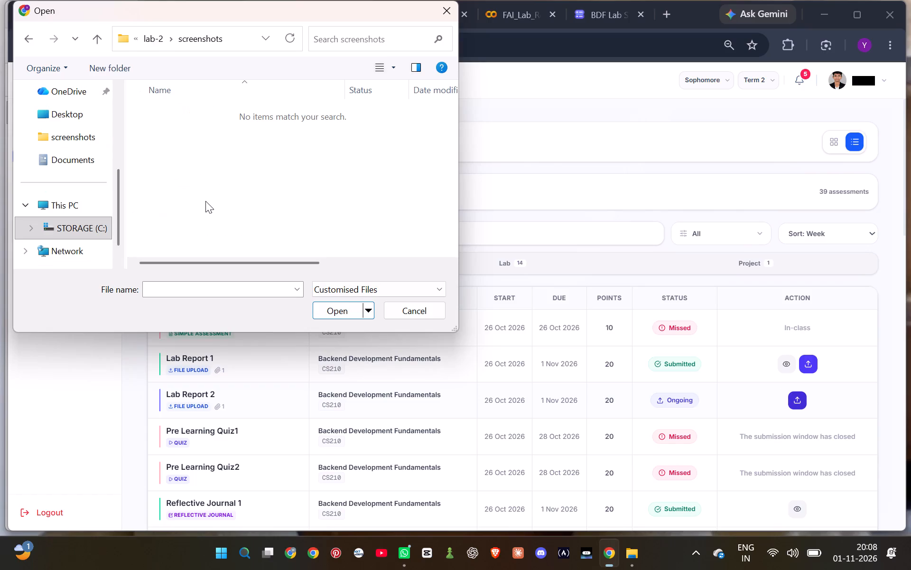
scroll(205, 201, down, 1)
scroll(205, 201, right, 2)
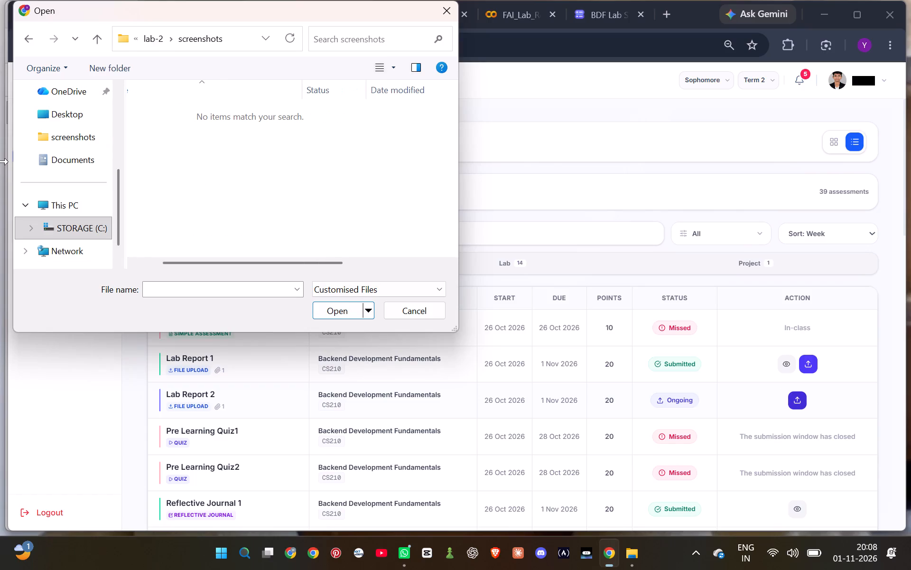
click(72, 94)
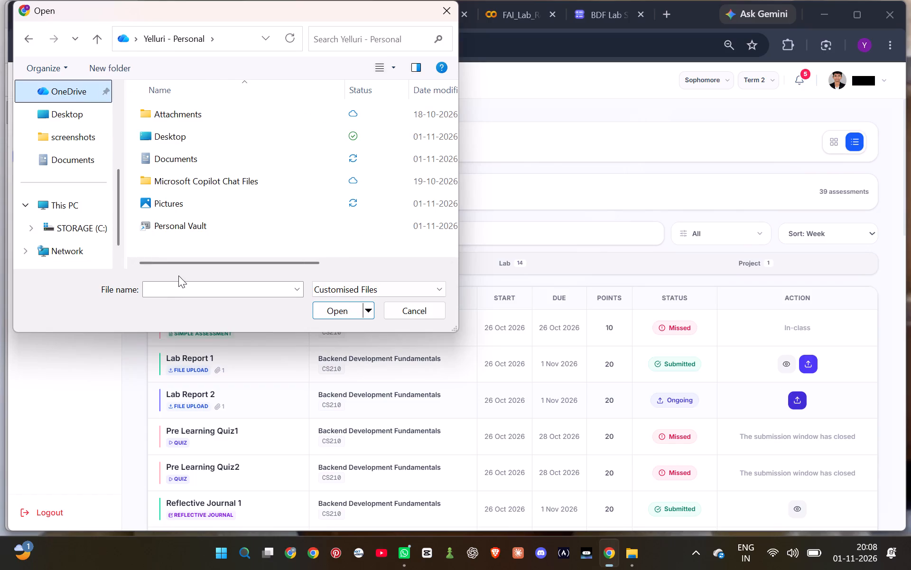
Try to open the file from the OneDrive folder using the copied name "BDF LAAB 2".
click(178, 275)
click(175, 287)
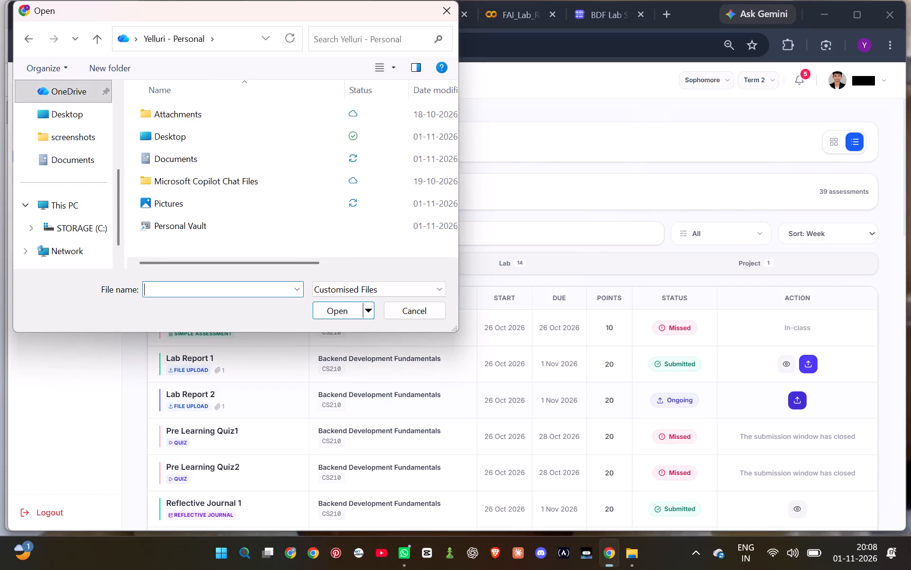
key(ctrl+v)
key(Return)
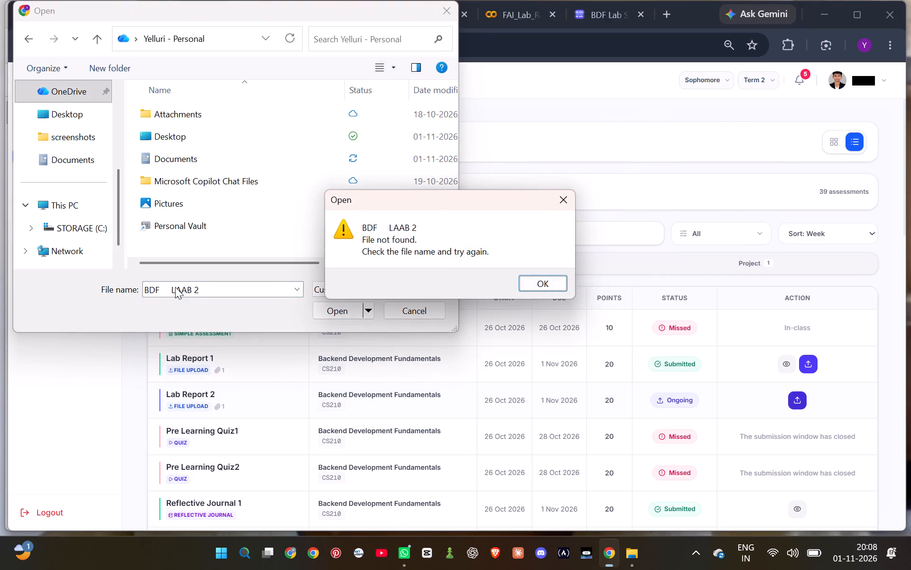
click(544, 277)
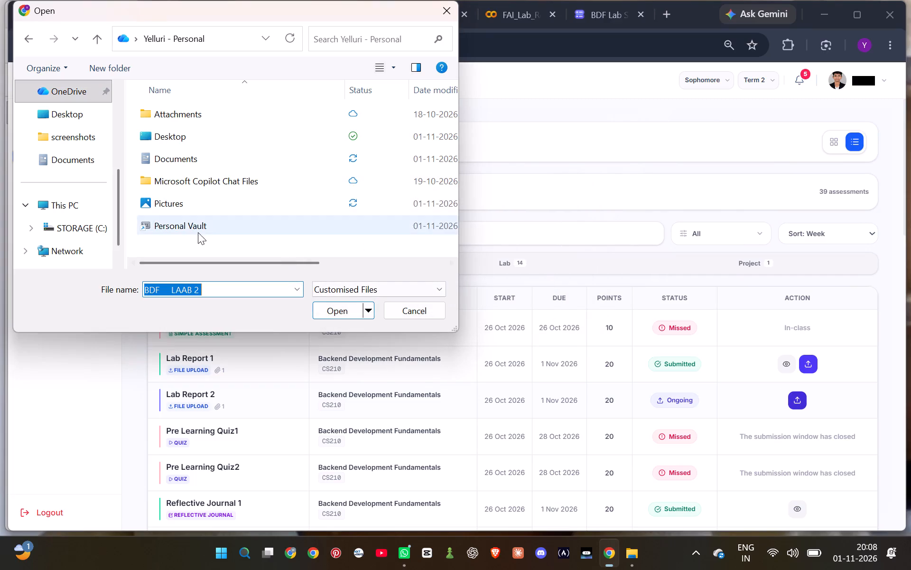
Search the OneDrive folder and the whole of This PC for "BDF LAAB 2".
scroll(54, 140, up, 3)
click(352, 33)
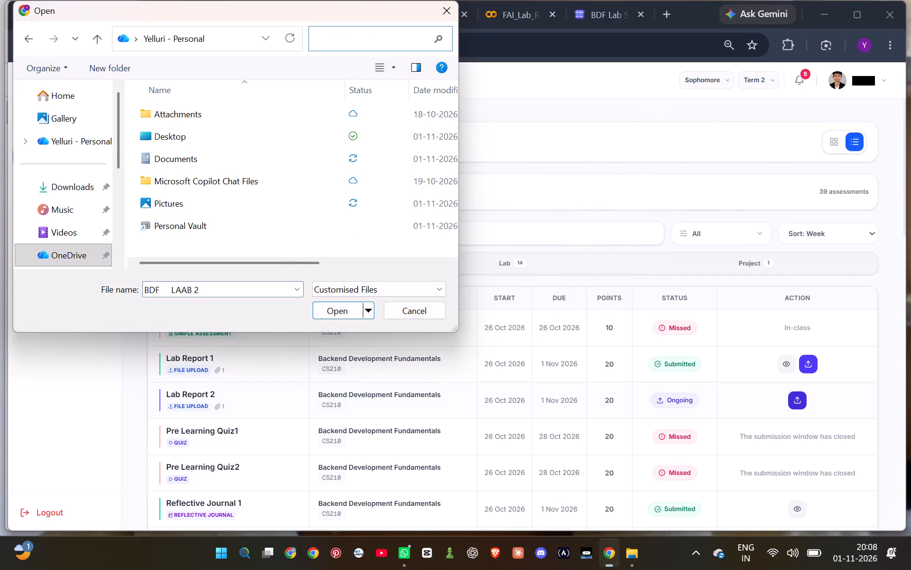
key(ctrl+v)
key(Return)
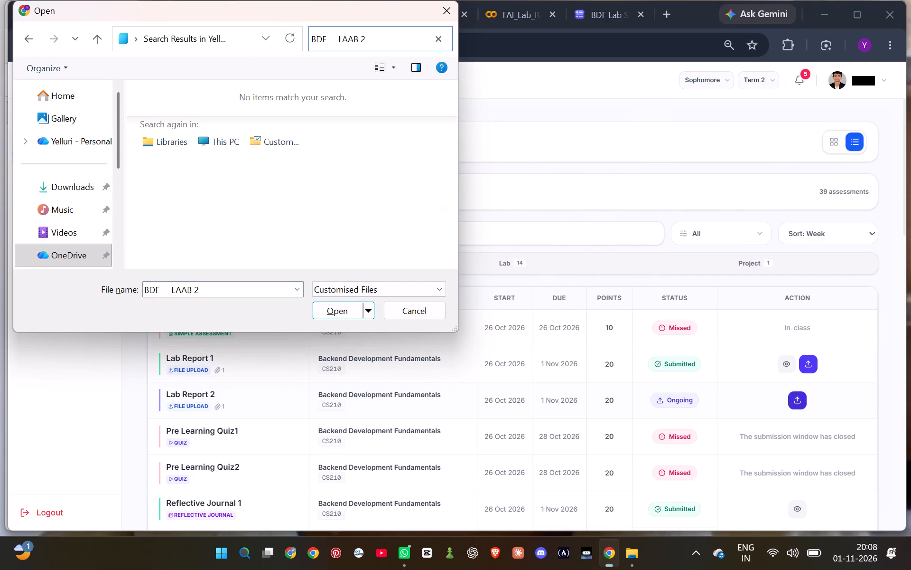
click(209, 147)
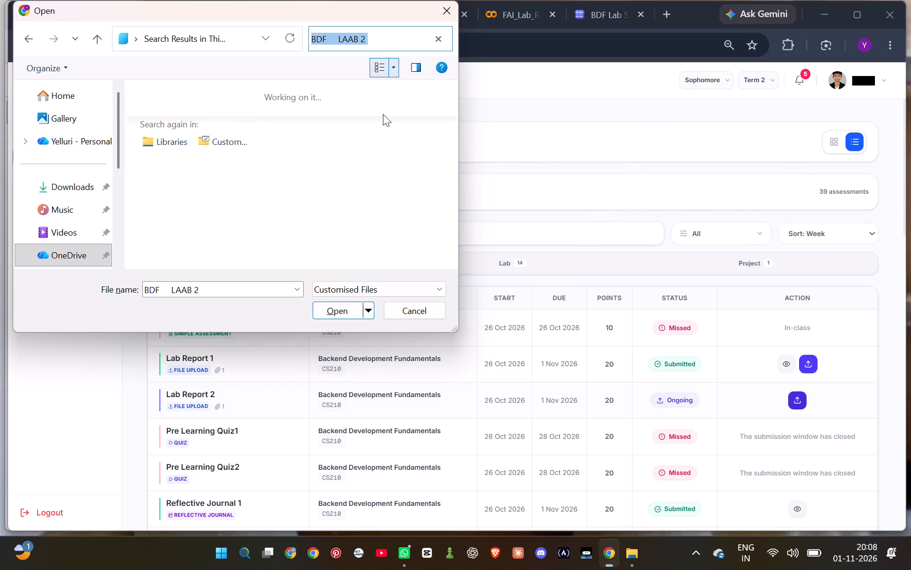
click(399, 40)
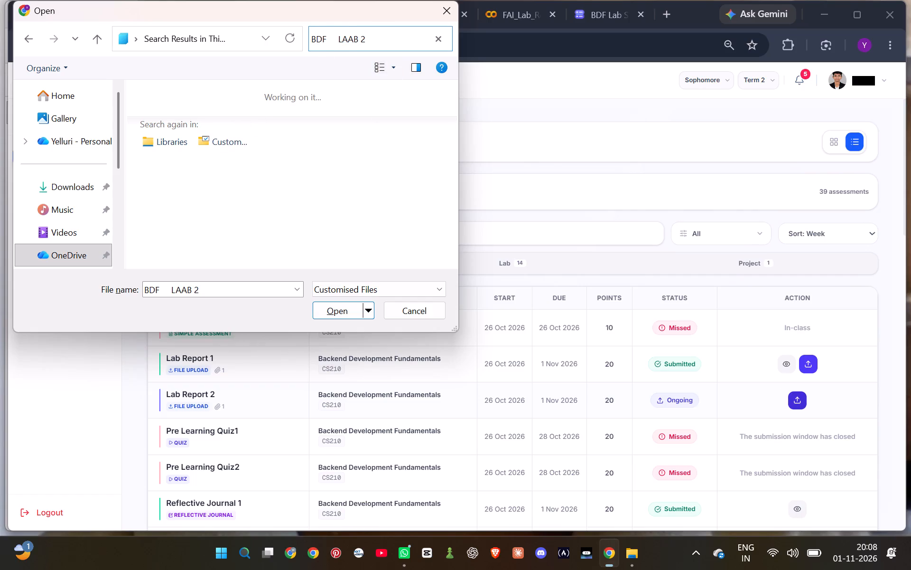
key(Return)
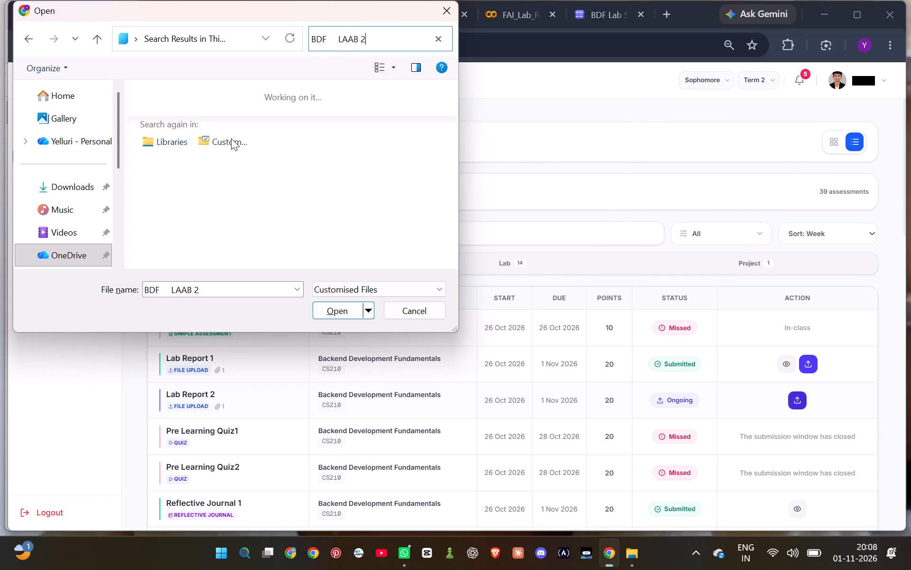
Define a custom search scope for "BDF LAAB 2" covering Home, Gallery, Desktop, Documents, Pictures and the personal OneDrive.
click(231, 138)
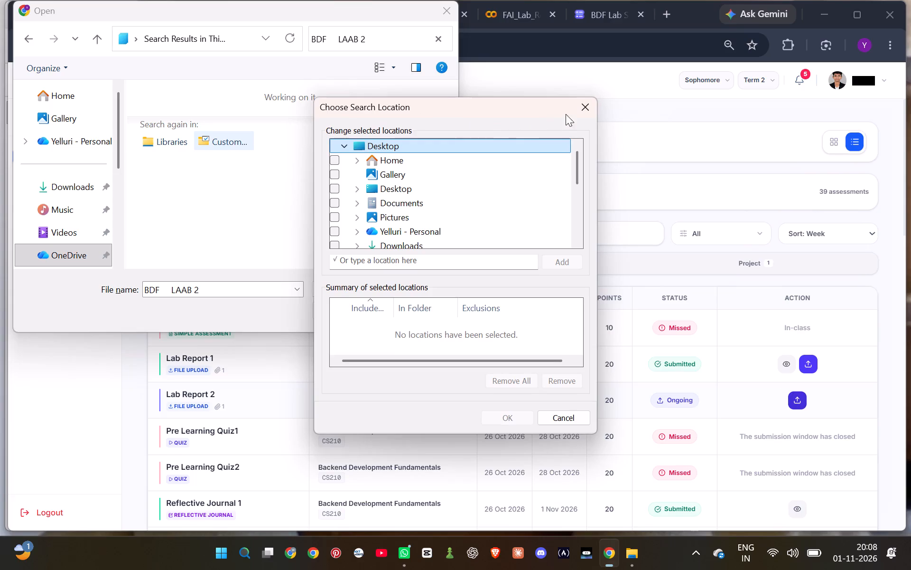
click(333, 164)
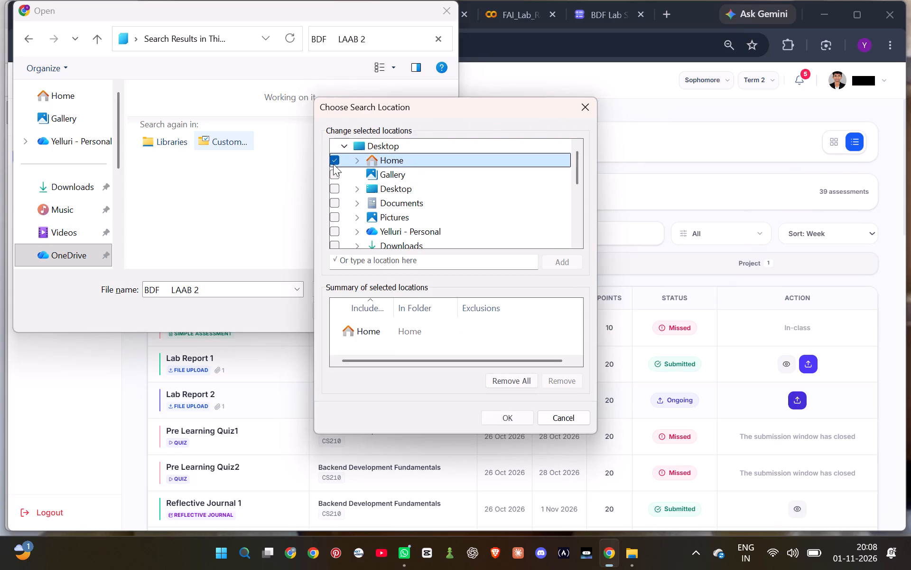
click(332, 171)
click(333, 182)
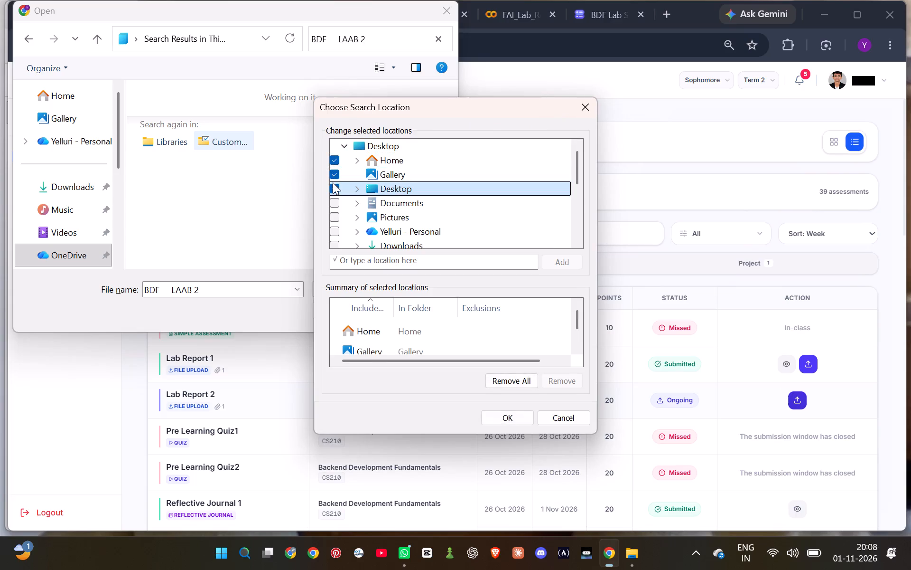
click(335, 202)
scroll(335, 202, down, 1)
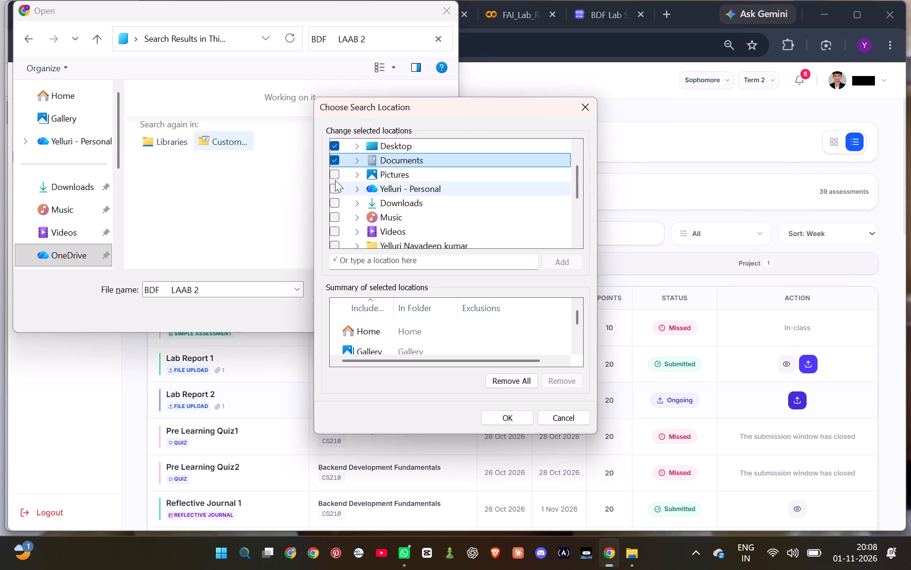
click(335, 176)
click(335, 188)
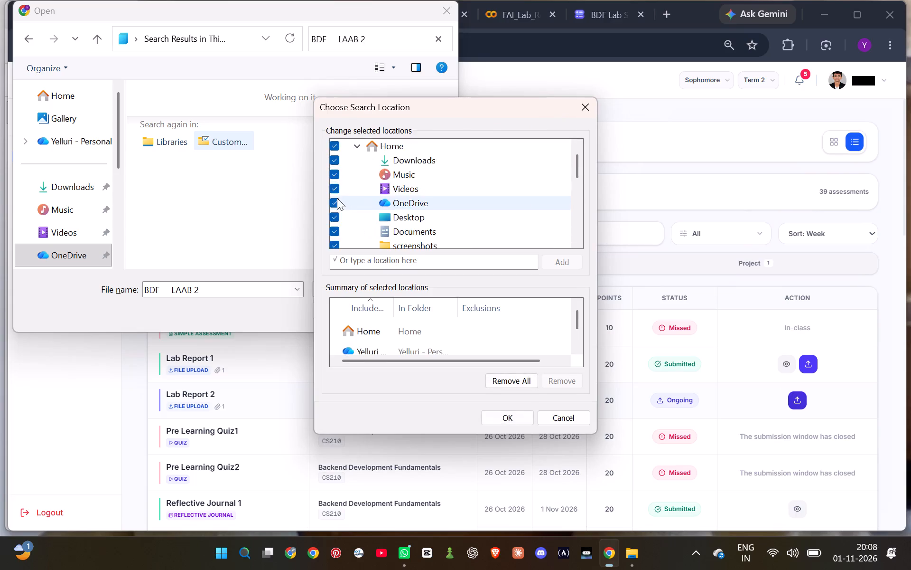
scroll(349, 248, down, 2)
scroll(376, 214, down, 4)
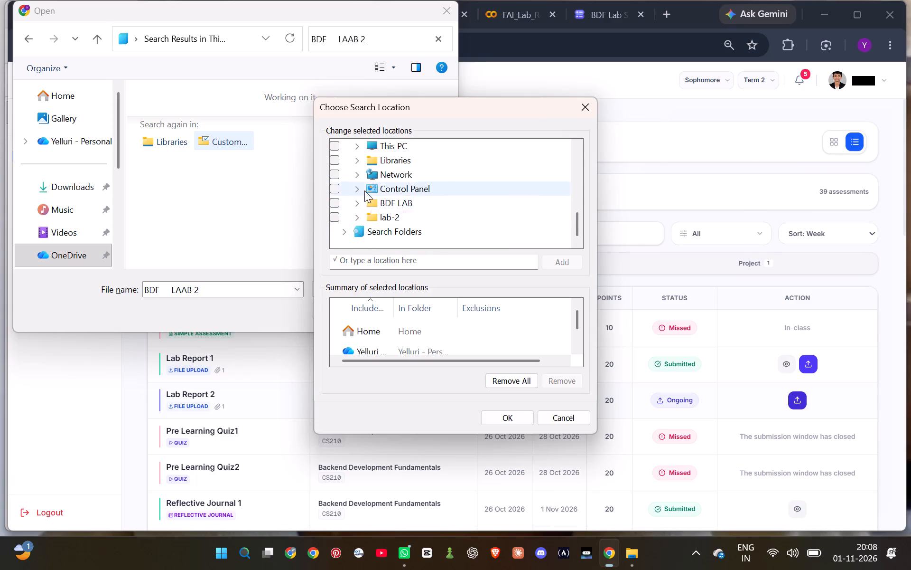
Add the user profile folder, Pictures, personal OneDrive and Documents to the custom search locations and apply them.
click(365, 259)
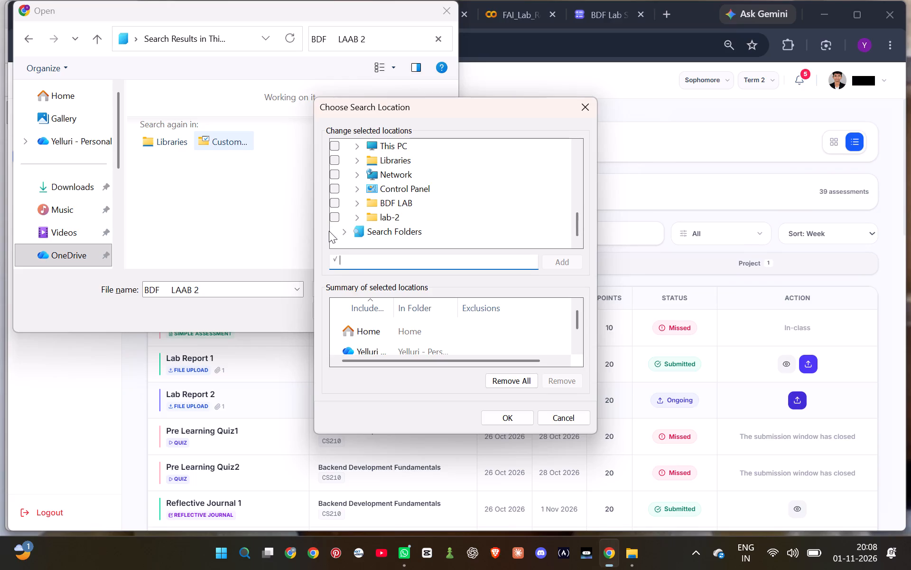
click(332, 218)
drag(332, 218, 336, 172)
click(336, 172)
drag(336, 172, 336, 166)
click(336, 166)
click(336, 166)
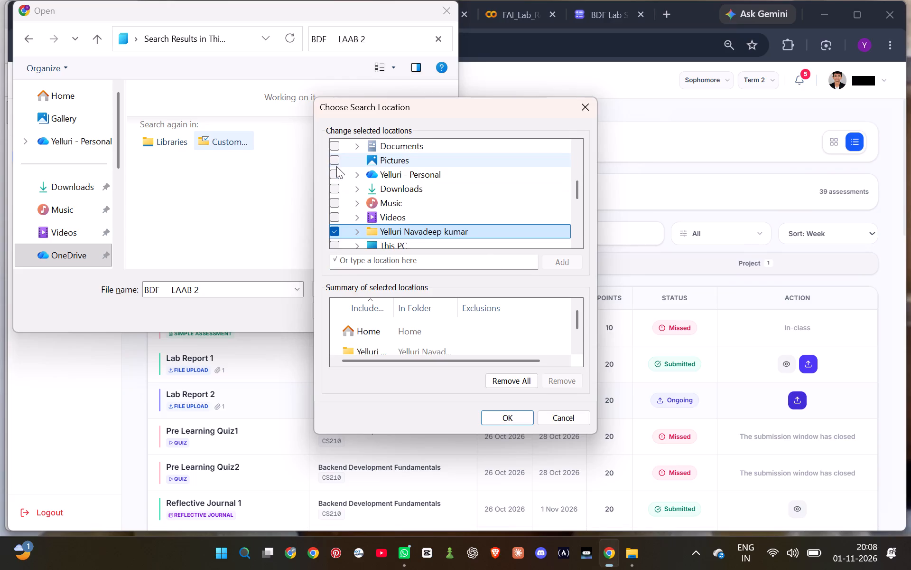
double_click(335, 163)
click(335, 163)
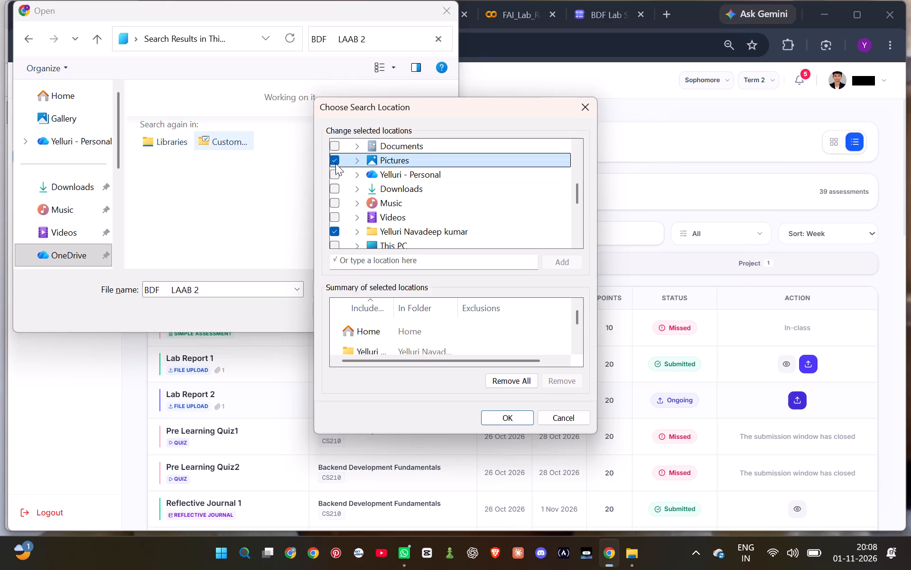
click(335, 175)
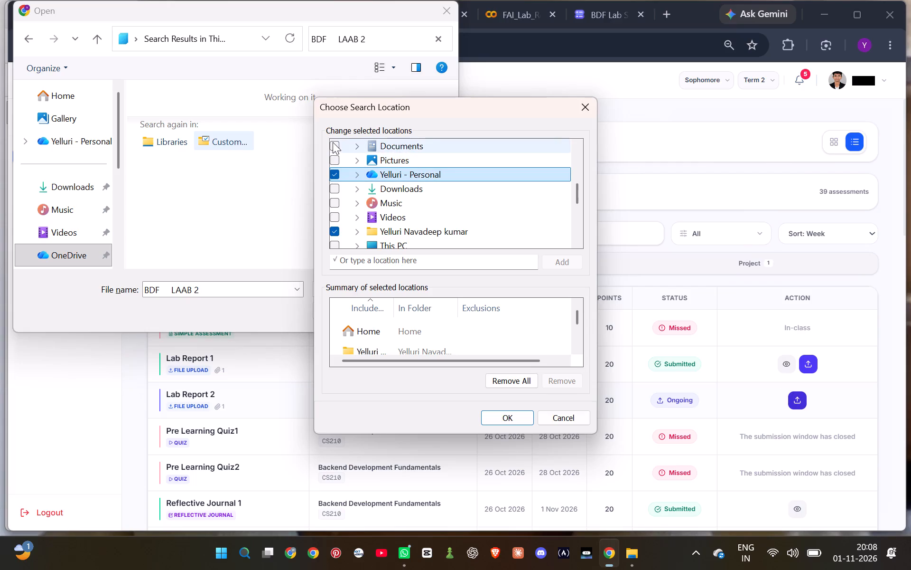
click(333, 142)
click(511, 418)
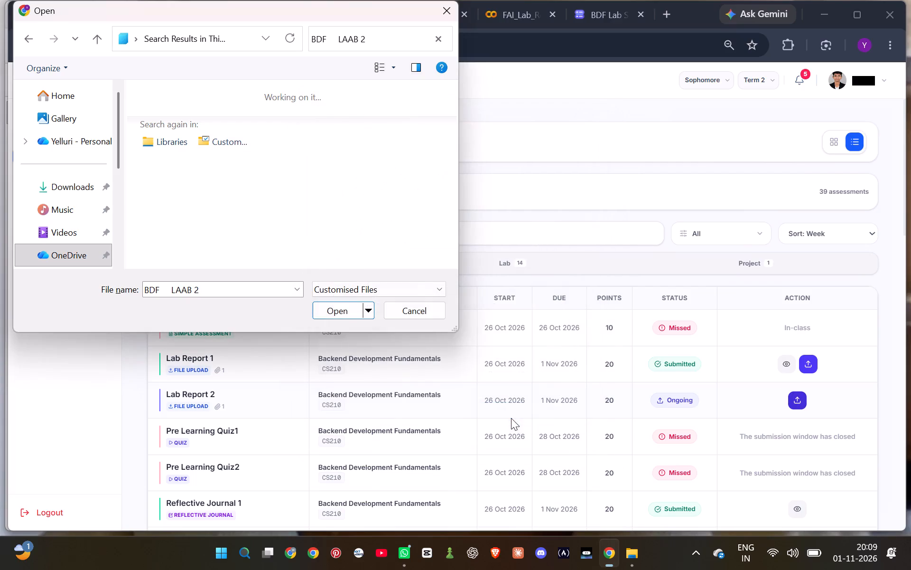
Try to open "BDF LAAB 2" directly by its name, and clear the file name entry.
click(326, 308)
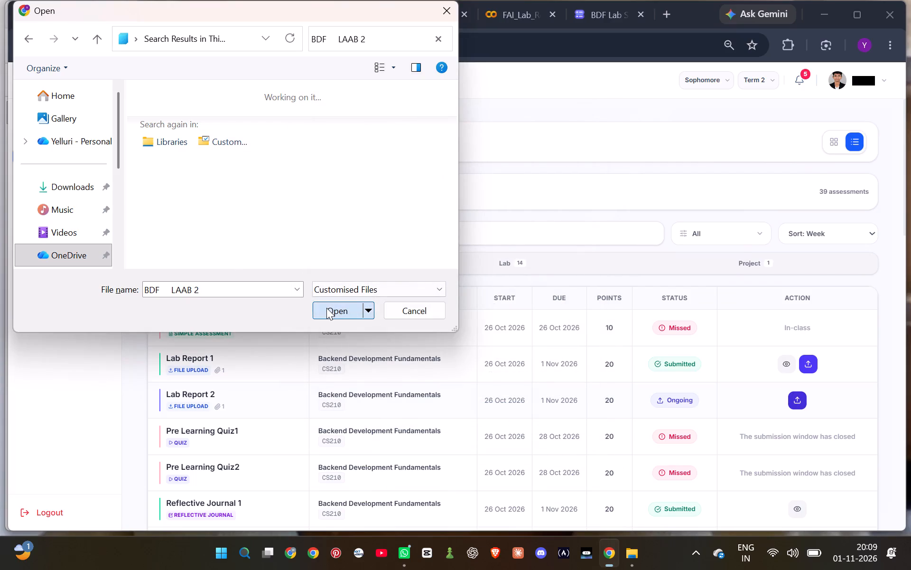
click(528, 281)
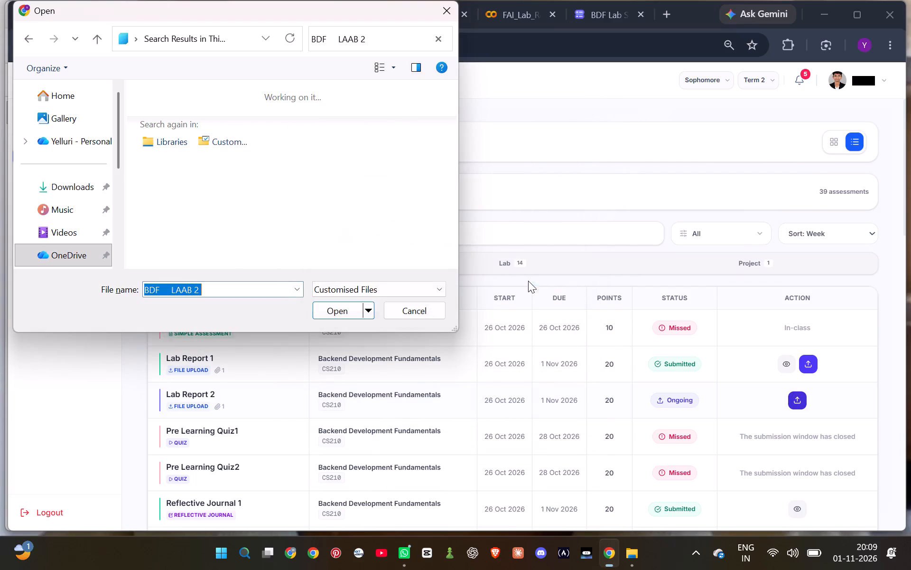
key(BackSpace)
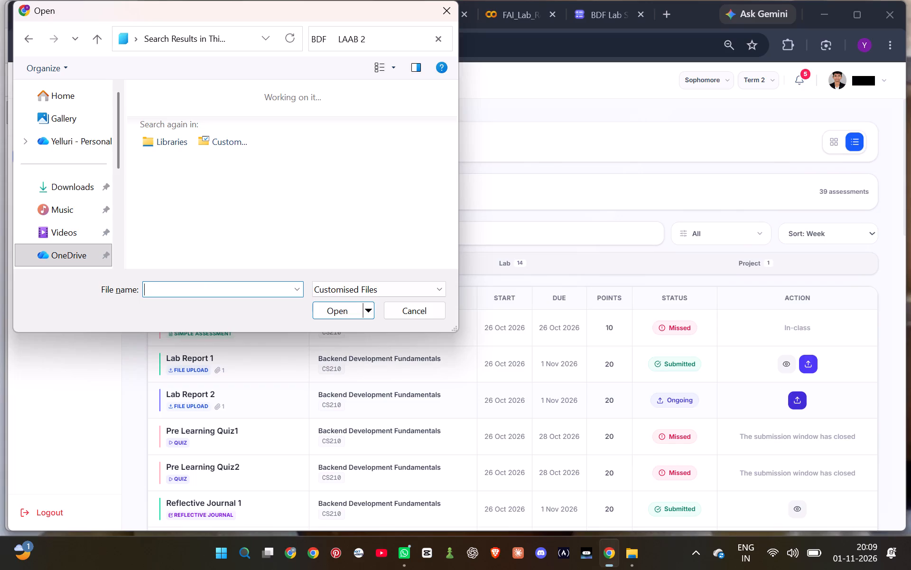
Look through the Home and Documents folders in the upload picker for the Lab 2 file.
click(72, 96)
click(72, 96)
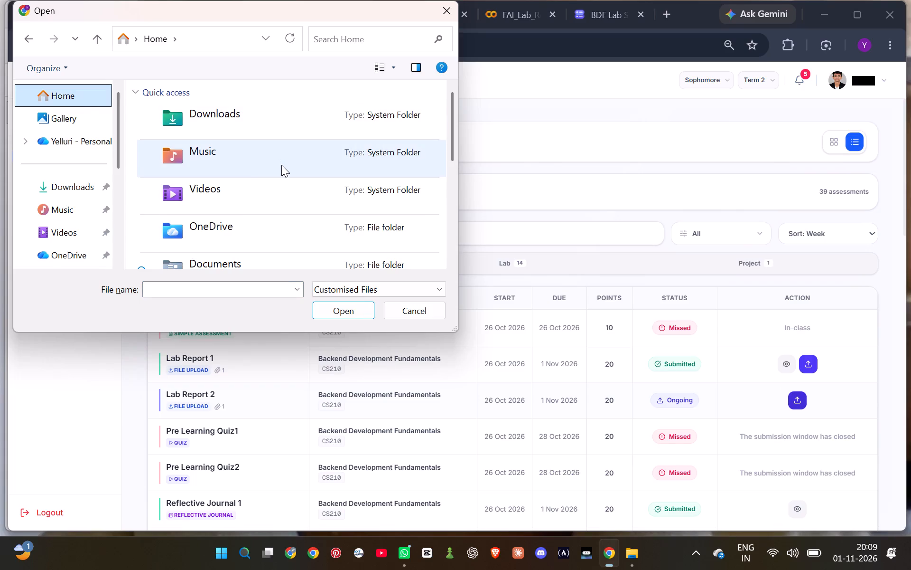
scroll(281, 165, down, 2)
scroll(265, 180, up, 1)
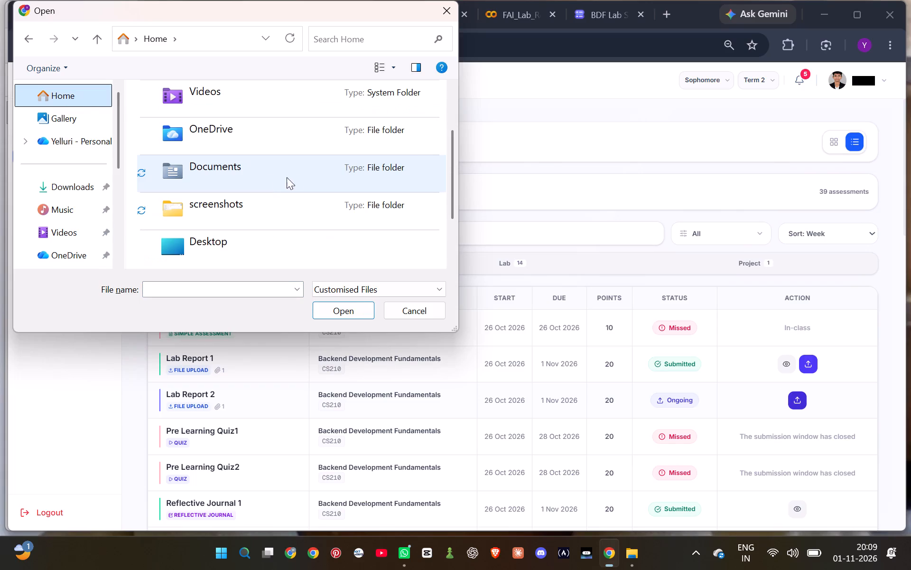
double_click(297, 175)
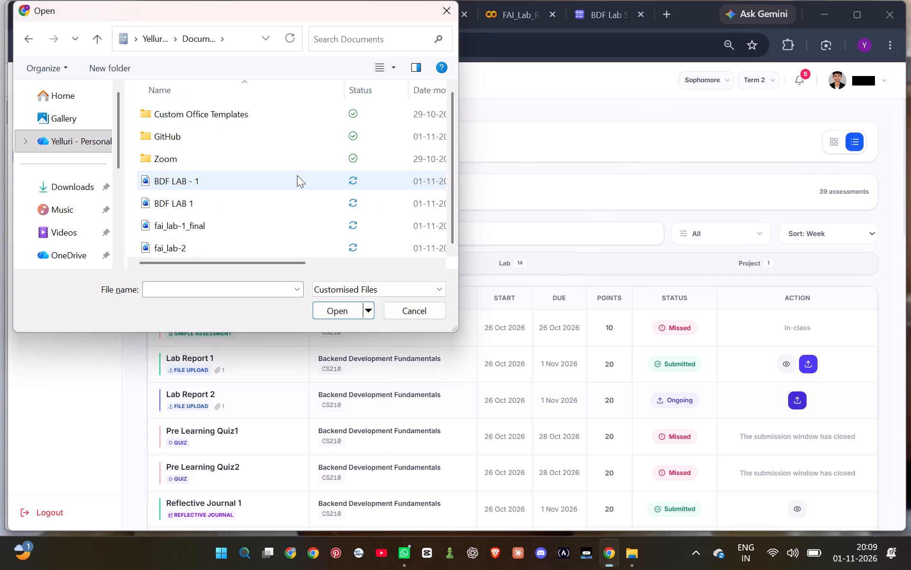
scroll(250, 196, down, 1)
scroll(250, 196, left, 1)
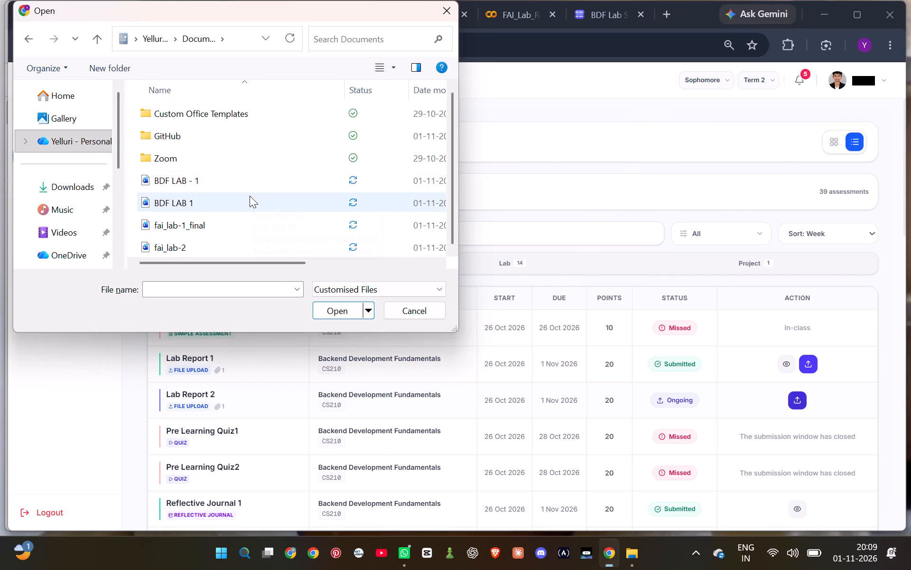
scroll(277, 227, down, 2)
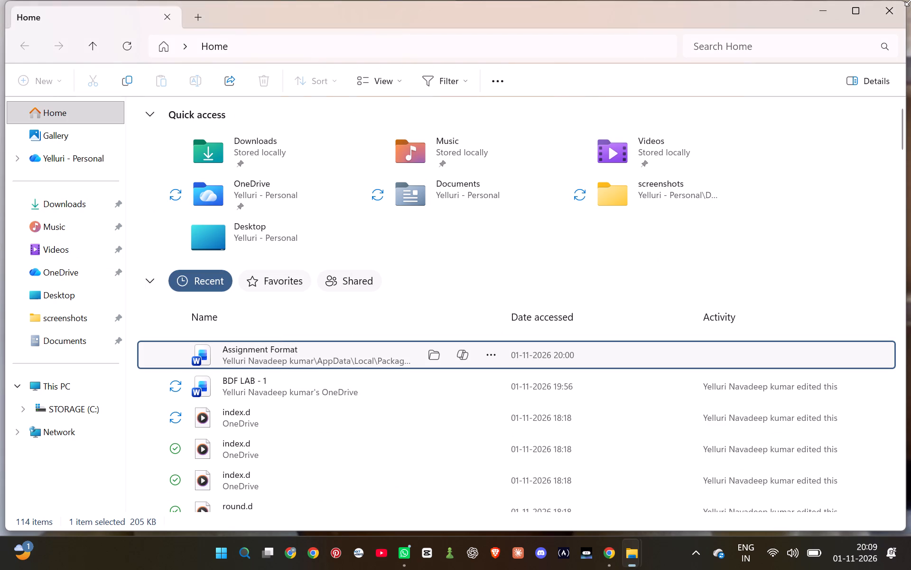
Open the recent Assignment Format document from File Explorer in Word and check its file name and save location.
double_click(269, 353)
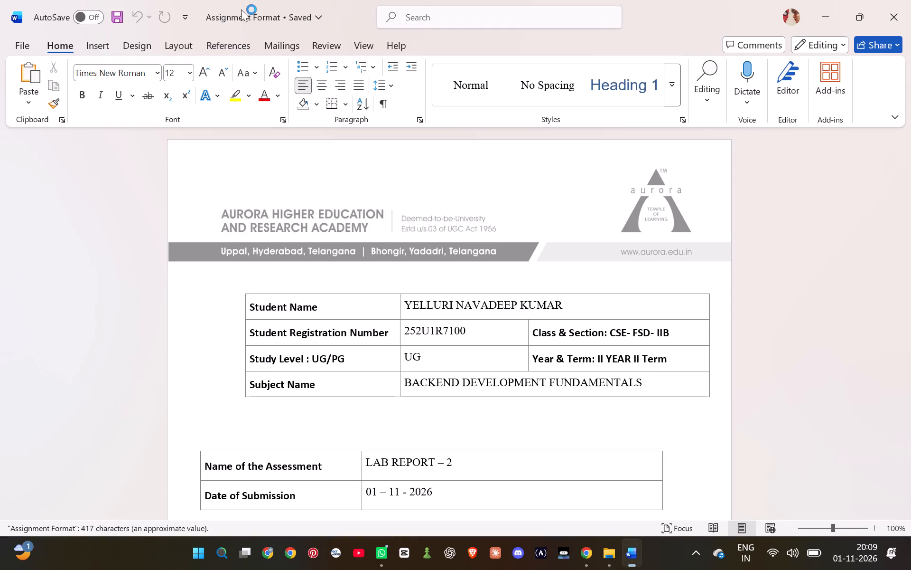
click(242, 9)
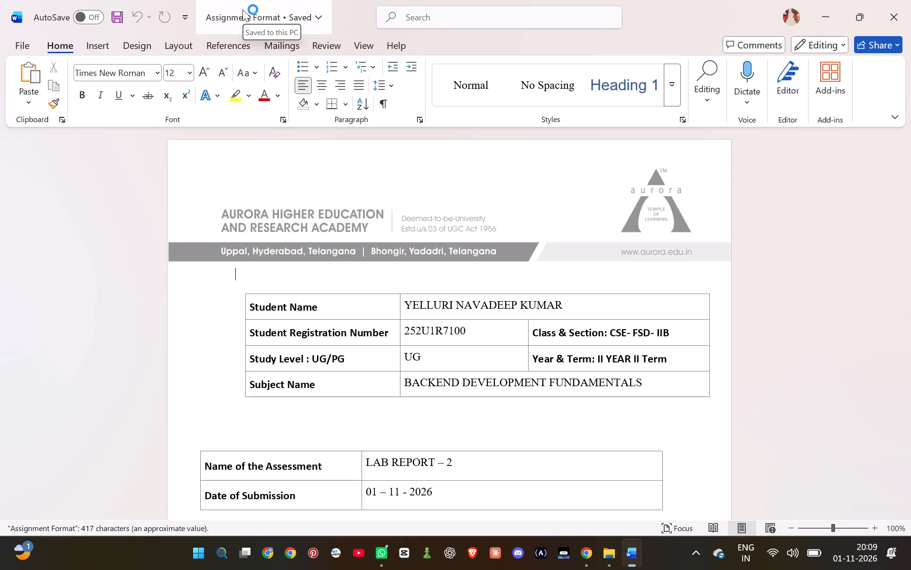
click(445, 180)
Turn on AutoSave for the Assignment Format document by uploading it to OneDrive - Personal.
click(79, 19)
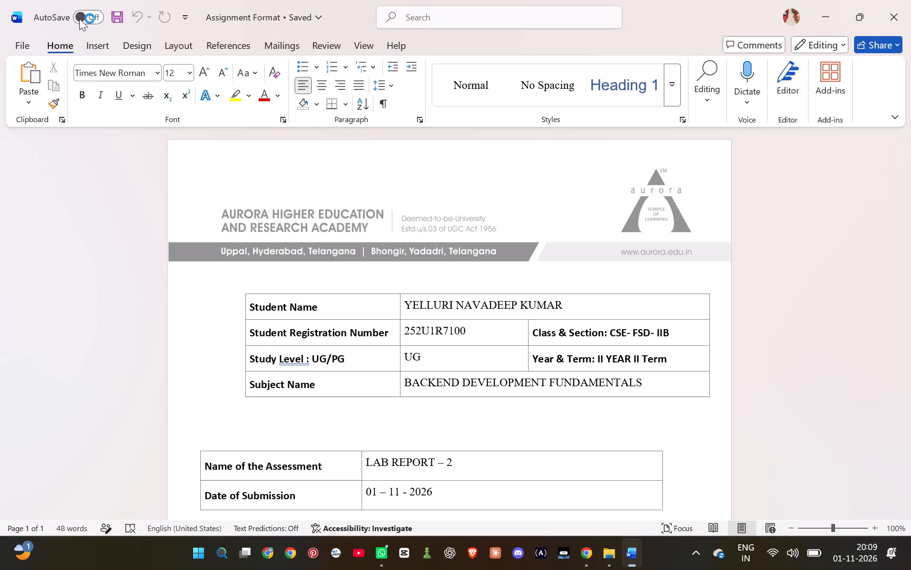
double_click(440, 216)
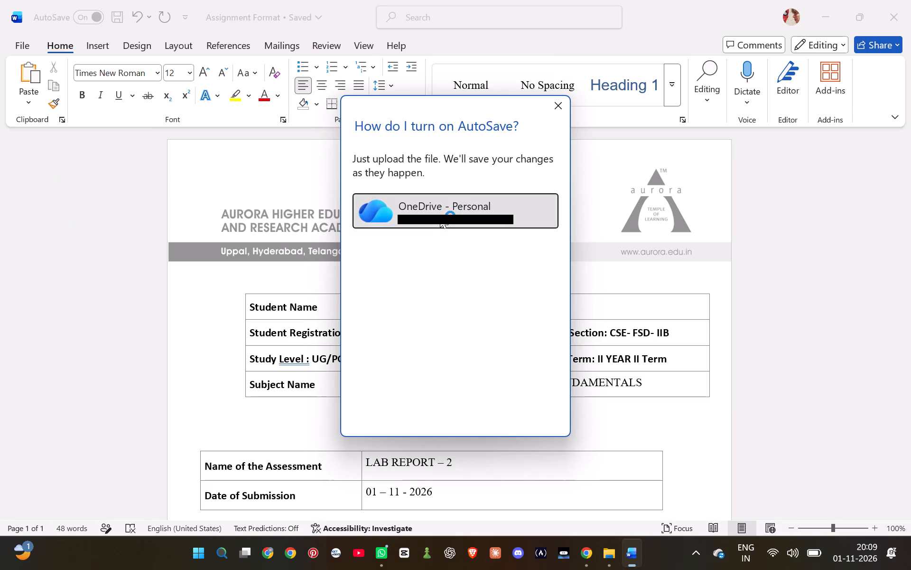